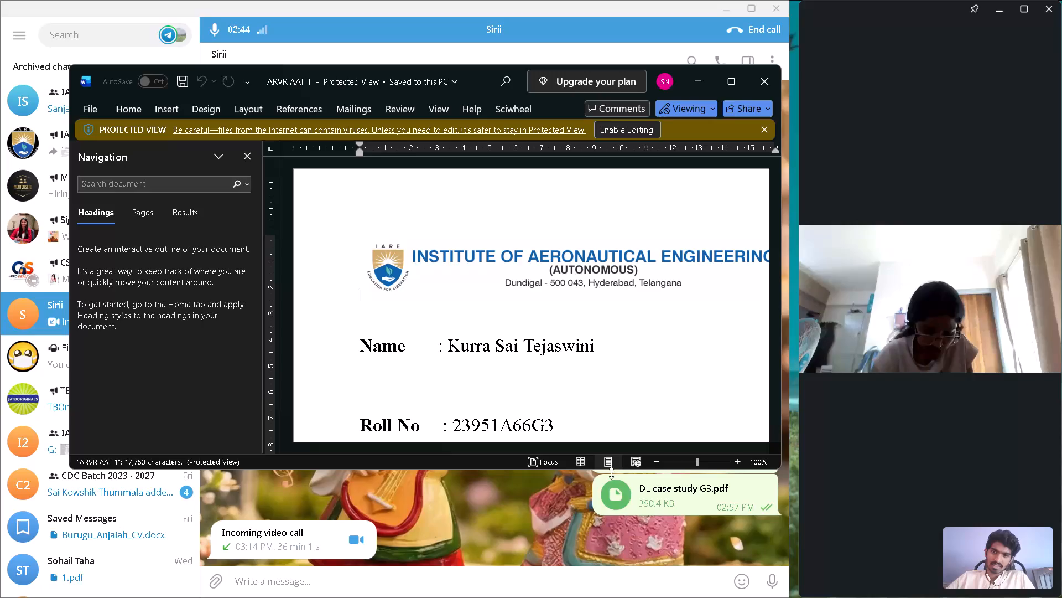
Enable editing for the ARVR AAT 1 document.
{"action": "scroll", "coordinate": [611, 361], "scroll_direction": "down", "scroll_amount": 5, "text": "ctrl"}
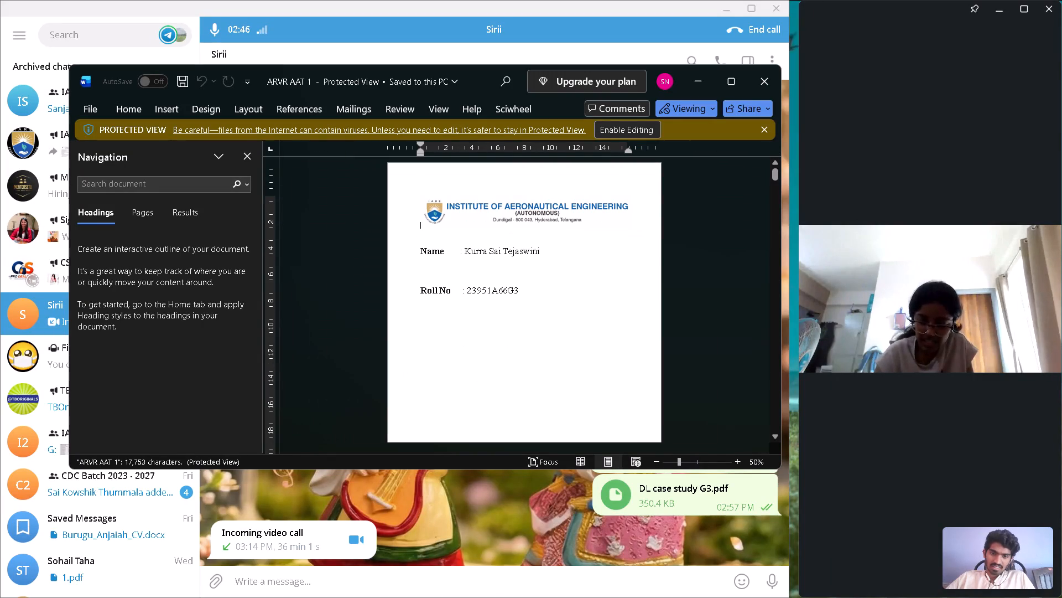
{"action": "left_click", "coordinate": [525, 301]}
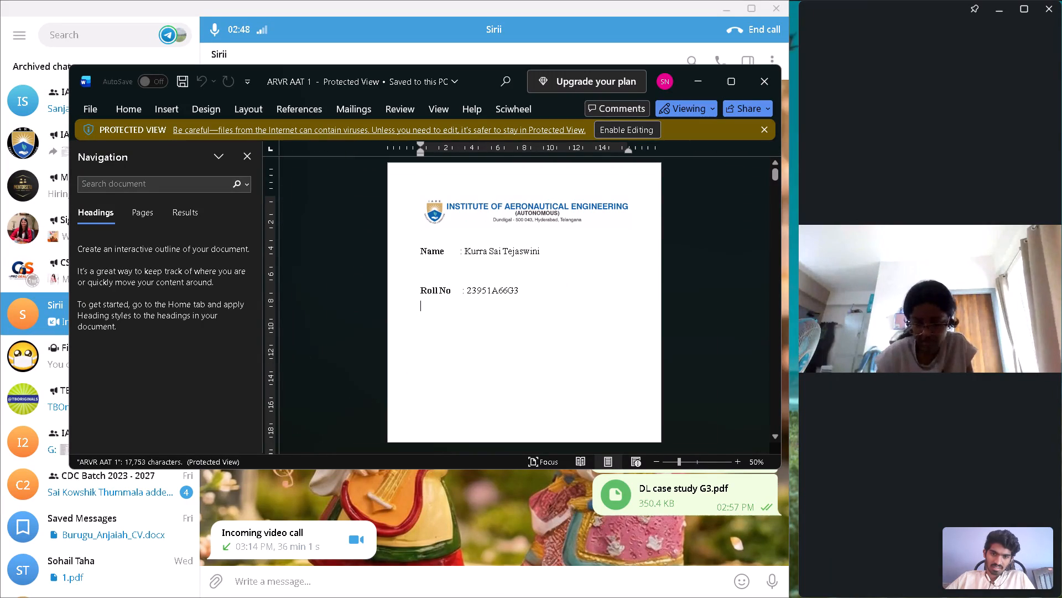
{"action": "scroll", "coordinate": [525, 298], "scroll_direction": "down", "scroll_amount": 3, "text": "ctrl"}
{"action": "scroll", "coordinate": [525, 298], "scroll_direction": "up", "scroll_amount": 1, "text": "ctrl"}
{"action": "scroll", "coordinate": [525, 298], "scroll_direction": "up", "scroll_amount": 1}
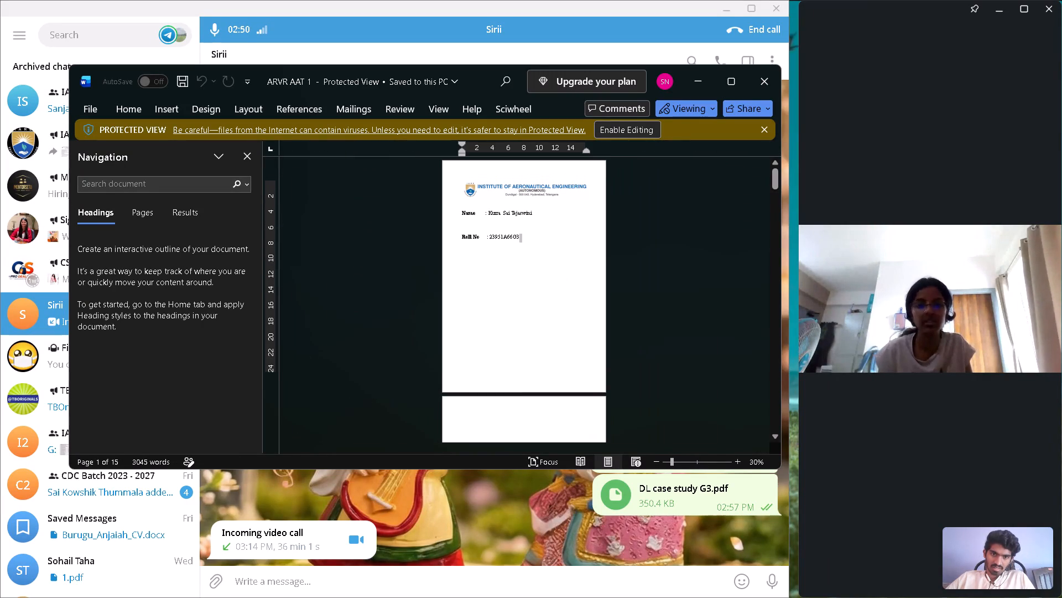
{"action": "left_click", "coordinate": [624, 133]}
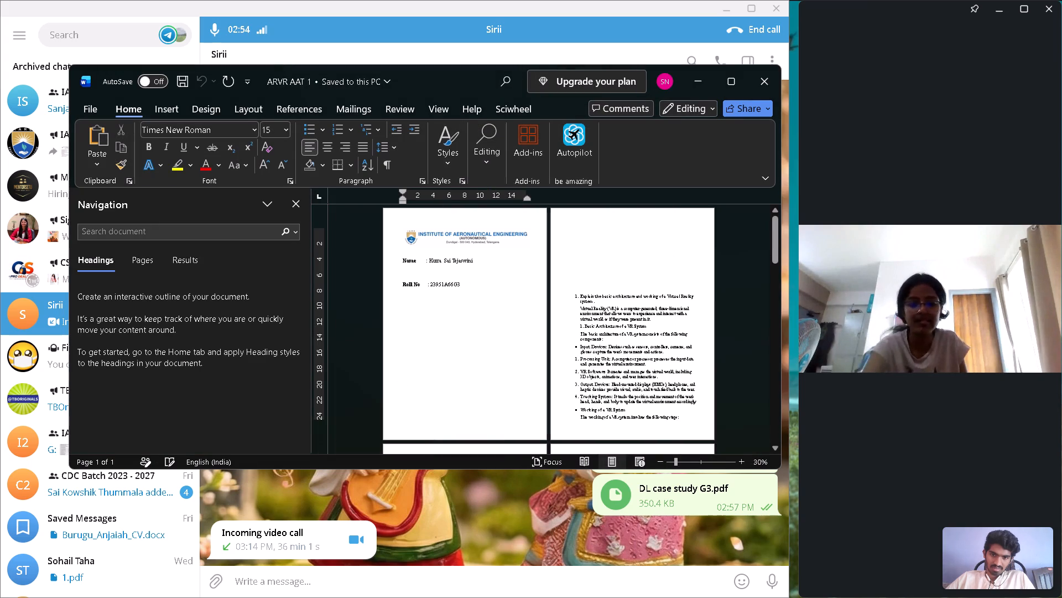
Delete the old cover content before the first question, including the blank lines, roll number, name and institute header.
{"action": "left_click", "coordinate": [575, 287]}
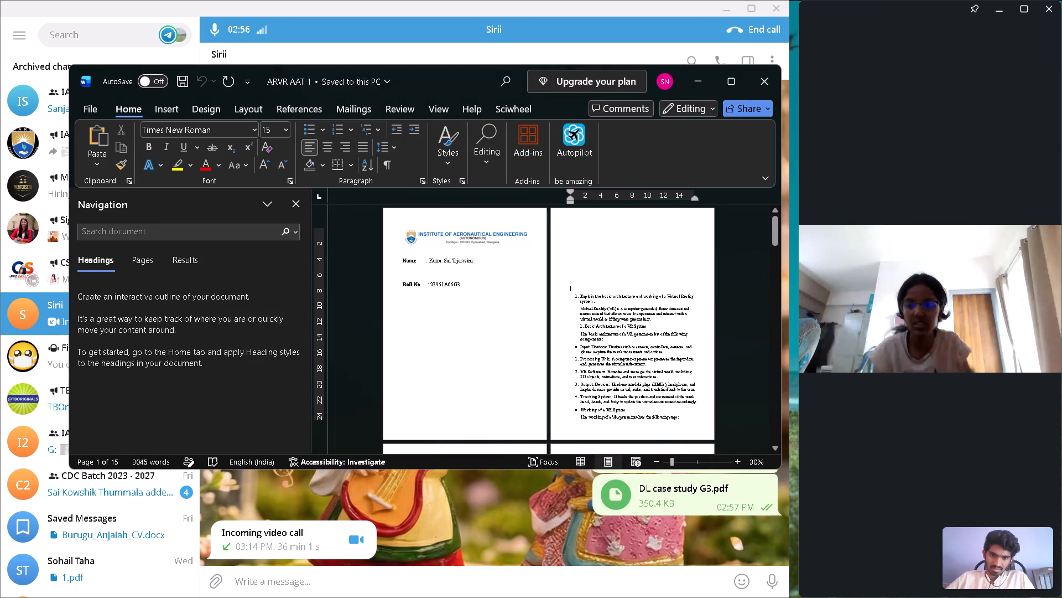
{"action": "key", "text": "BackSpace"}
{"action": "key", "text": "BackSpace"}
{"action": "key", "text": "BackSpace"}
{"action": "key", "text": "BackSpace"}
{"action": "key", "text": "BackSpace"}
{"action": "key", "text": "BackSpace"}
{"action": "key", "text": "BackSpace"}
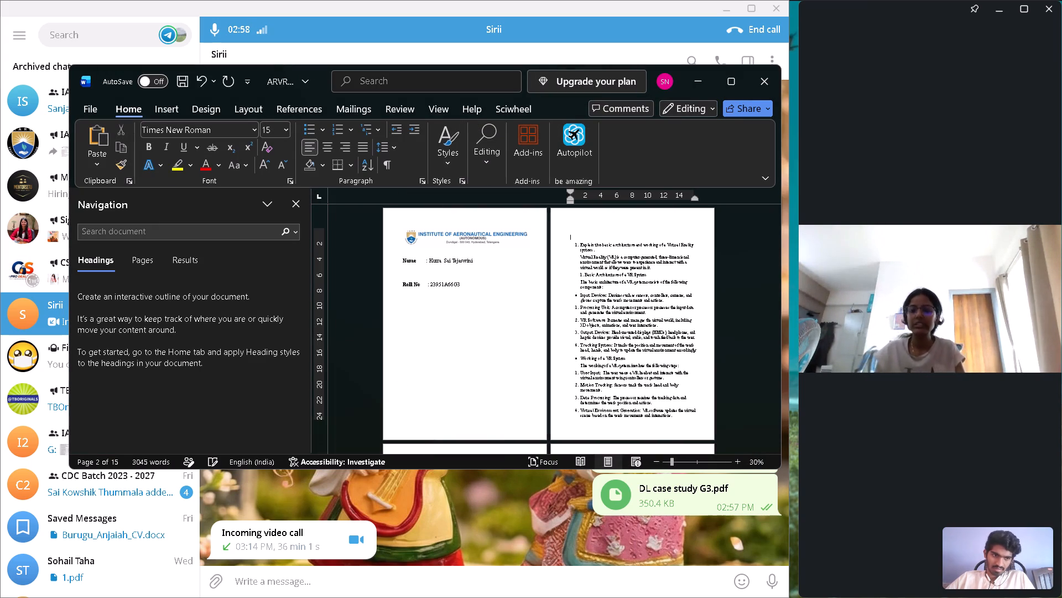
{"action": "key", "text": "BackSpace"}
{"action": "key", "text": "BackSpace"}
{"action": "key", "text": "BackSpace"}
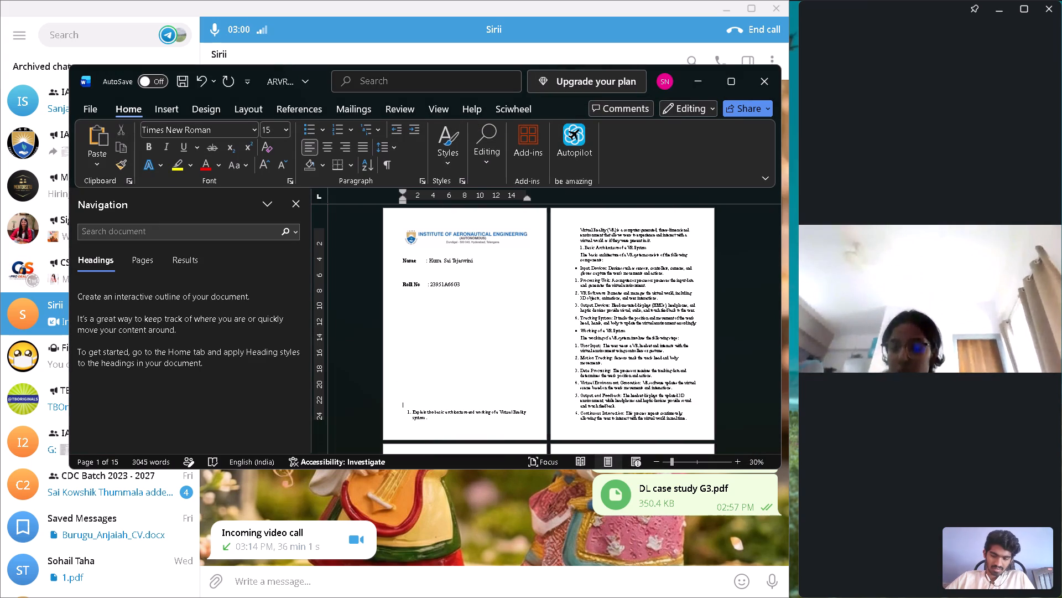
{"action": "key", "text": "BackSpace"}
{"action": "key", "text": "BackSpace"}
{"action": "key", "text": "BackSpace"}
{"action": "key", "text": "BackSpace"}
{"action": "key", "text": "BackSpace"}
{"action": "key", "text": "BackSpace"}
{"action": "key", "text": "BackSpace"}
{"action": "key", "text": "BackSpace"}
{"action": "key", "text": "BackSpace"}
{"action": "key", "text": "BackSpace"}
{"action": "key", "text": "BackSpace"}
{"action": "key", "text": "BackSpace"}
{"action": "key", "text": "BackSpace"}
{"action": "key", "text": "BackSpace"}
{"action": "key", "text": "BackSpace"}
{"action": "key", "text": "BackSpace"}
{"action": "key", "text": "BackSpace"}
{"action": "key", "text": "BackSpace"}
{"action": "key", "text": "BackSpace"}
{"action": "key", "text": "BackSpace"}
{"action": "key", "text": "BackSpace"}
{"action": "key", "text": "BackSpace"}
{"action": "key", "text": "BackSpace"}
{"action": "key", "text": "BackSpace"}
{"action": "key", "text": "BackSpace"}
{"action": "key", "text": "BackSpace"}
{"action": "key", "text": "BackSpace"}
{"action": "key", "text": "BackSpace"}
{"action": "key", "text": "BackSpace"}
{"action": "key", "text": "BackSpace"}
{"action": "key", "text": "BackSpace"}
{"action": "key", "text": "BackSpace"}
{"action": "key", "text": "BackSpace"}
{"action": "key", "text": "BackSpace"}
{"action": "key", "text": "BackSpace"}
{"action": "key", "text": "BackSpace"}
{"action": "key", "text": "BackSpace"}
{"action": "key", "text": "BackSpace"}
{"action": "key", "text": "BackSpace"}
{"action": "key", "text": "BackSpace"}
{"action": "key", "text": "BackSpace"}
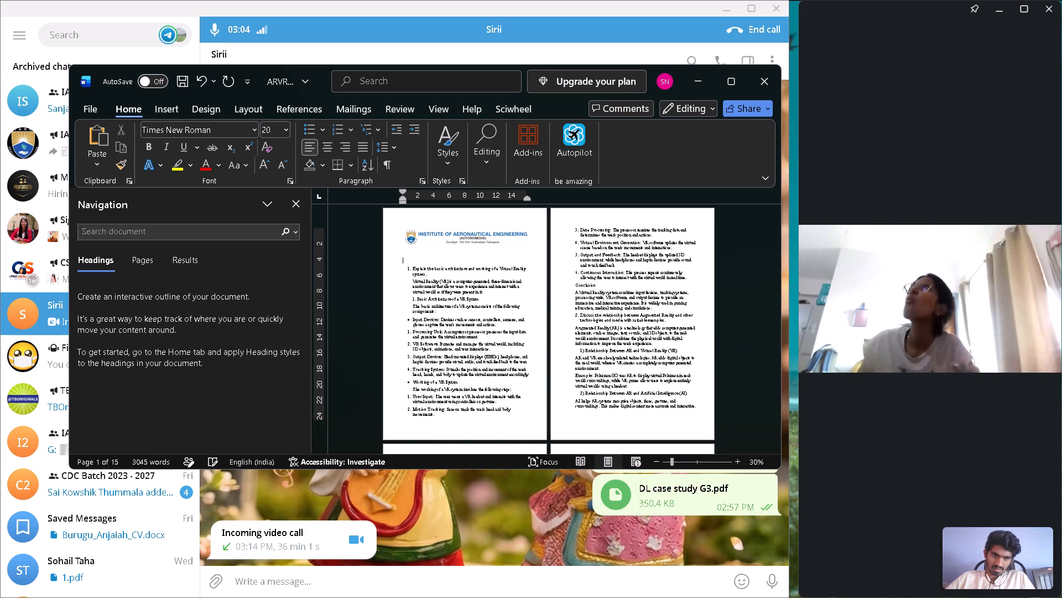
{"action": "key", "text": "BackSpace"}
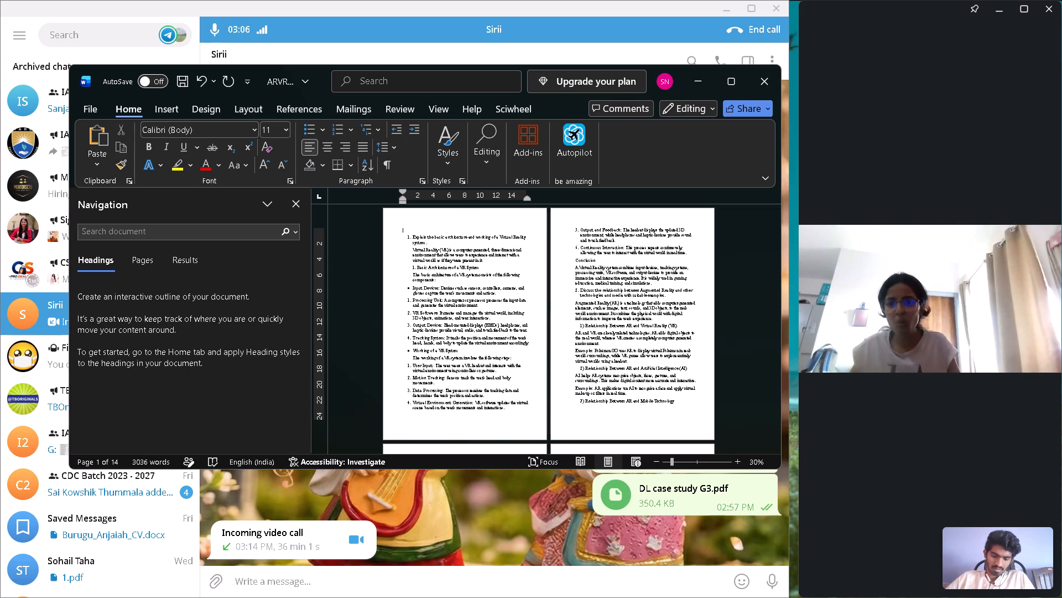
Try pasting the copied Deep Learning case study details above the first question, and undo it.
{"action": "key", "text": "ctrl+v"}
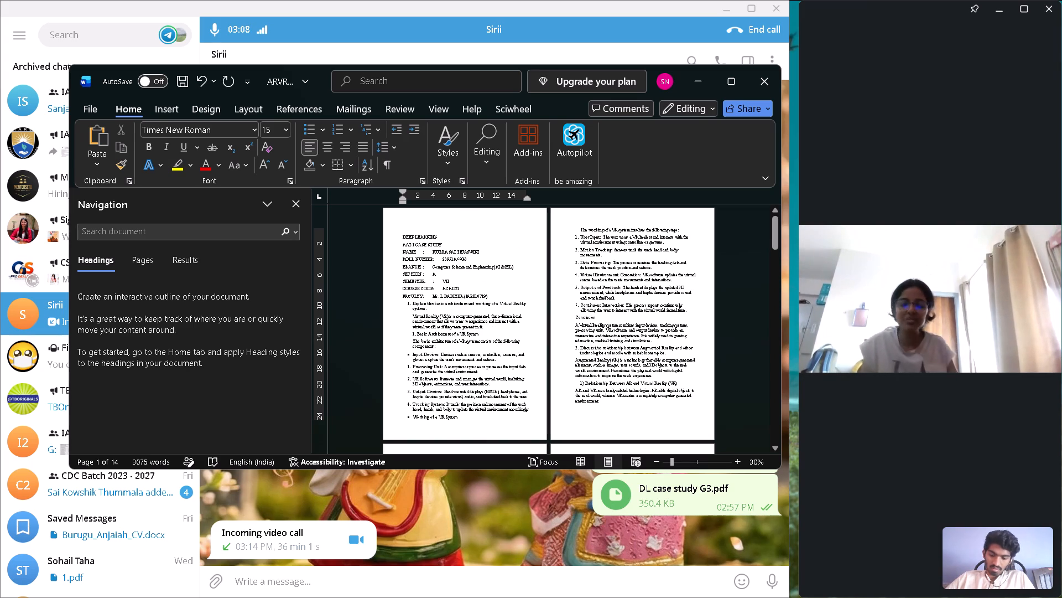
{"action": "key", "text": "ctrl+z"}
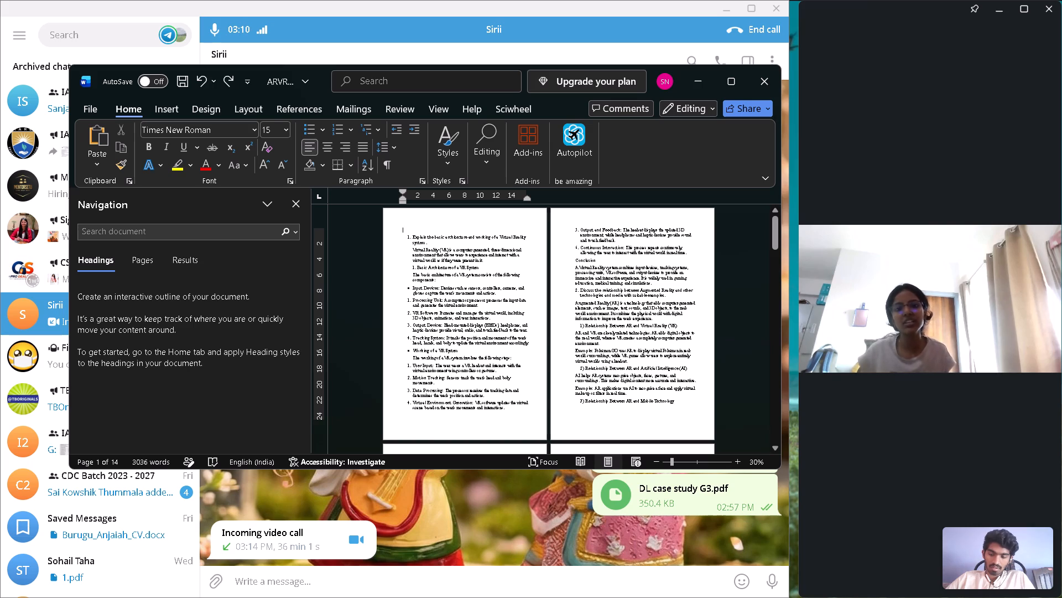
Open the recent document CaseStudy_AITD22_AAT-I.
{"action": "key", "text": "alt+Tab"}
{"action": "key", "text": "alt+Left"}
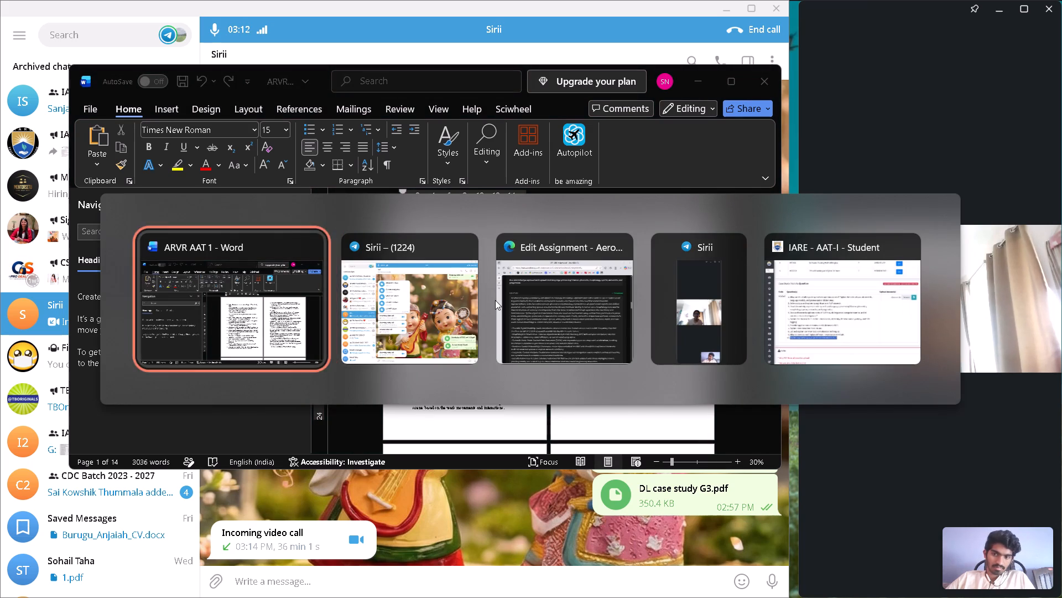
{"action": "left_click", "coordinate": [85, 102]}
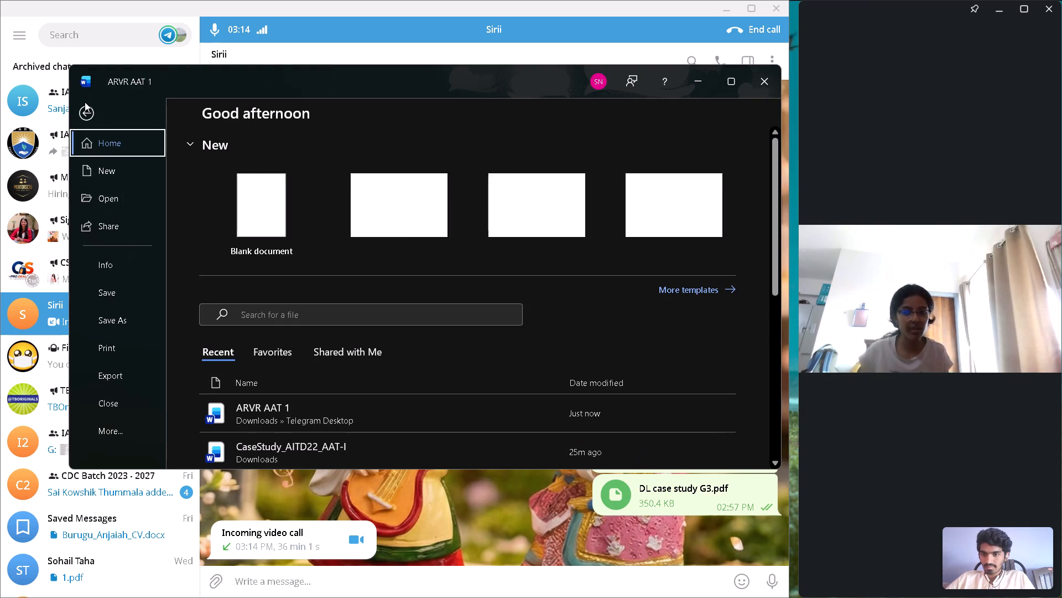
{"action": "double_click", "coordinate": [250, 444]}
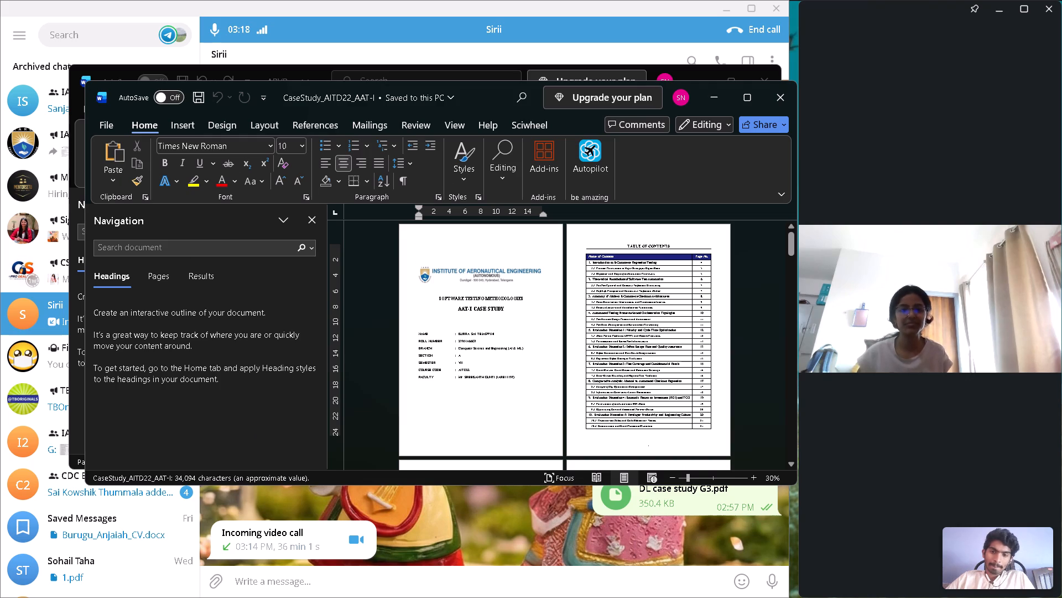
Copy its cover content from the institute logo through the faculty line, close that document and paste it at the start of ARVR AAT 1.
{"action": "left_click_drag", "start_coordinate": [416, 270], "coordinate": [440, 305]}
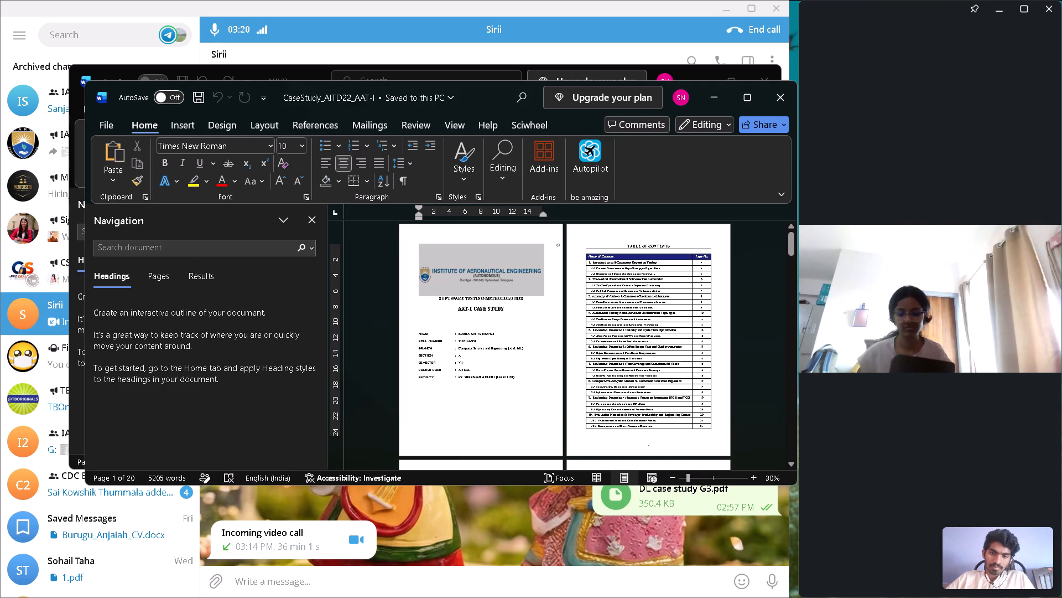
{"action": "left_click_drag", "start_coordinate": [440, 305], "coordinate": [506, 404]}
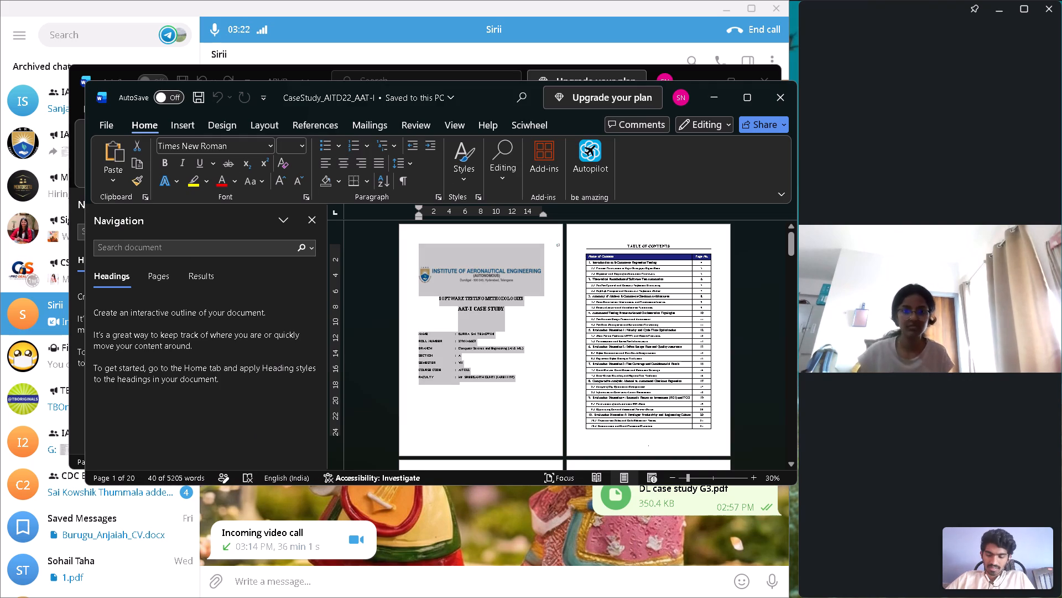
{"action": "key", "text": "ctrl+c"}
{"action": "key", "text": "ctrl+c"}
{"action": "key", "text": "ctrl+c"}
{"action": "key", "text": "ctrl+c"}
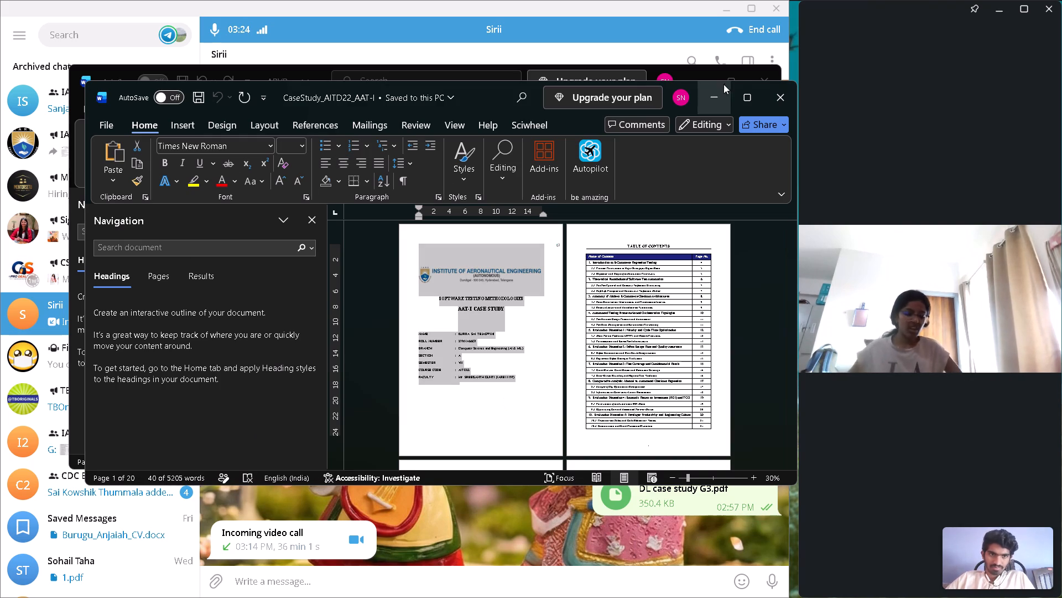
{"action": "left_click", "coordinate": [792, 103]}
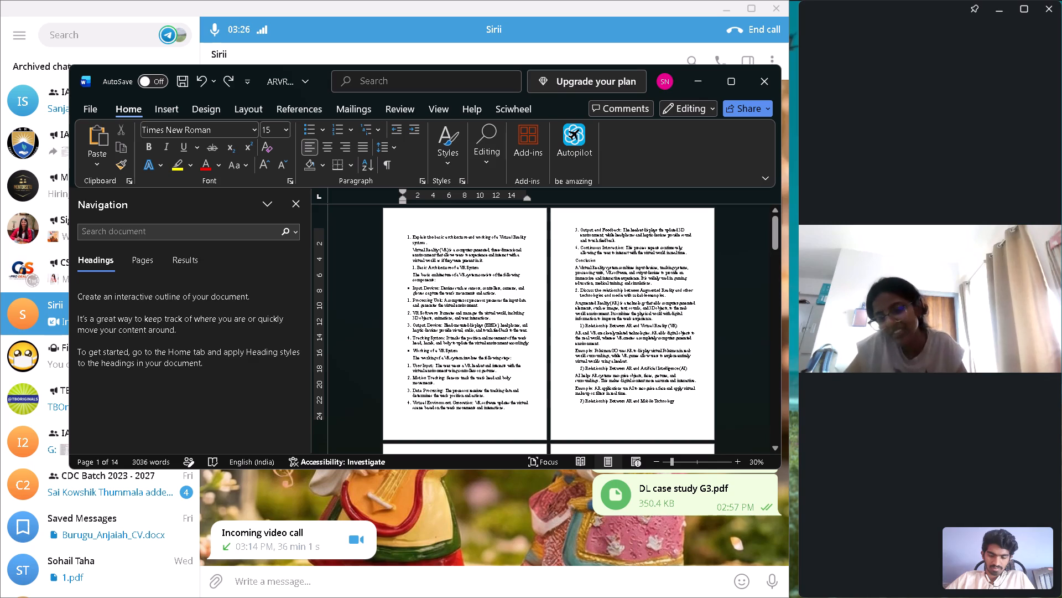
{"action": "key", "text": "ctrl+v"}
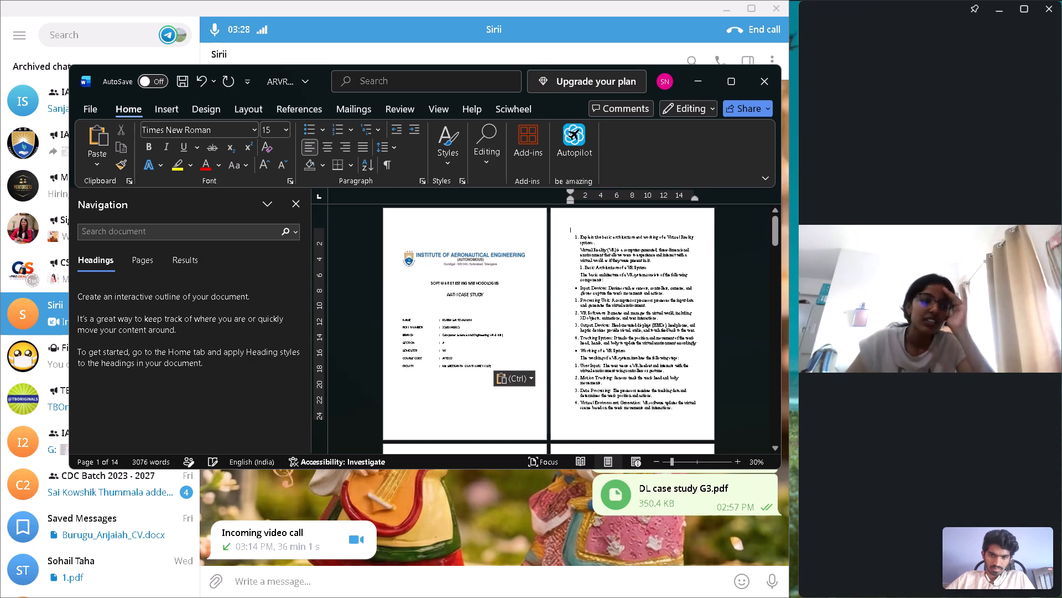
Replace the subject title SOFTWARE TESTING METHODOLOGIES on the pasted cover page with AUGMENTED REALITY AND VIRTUAL REAL.
{"action": "scroll", "coordinate": [419, 338], "scroll_direction": "up", "scroll_amount": 2, "text": "ctrl"}
{"action": "scroll", "coordinate": [419, 338], "scroll_direction": "up", "scroll_amount": 5}
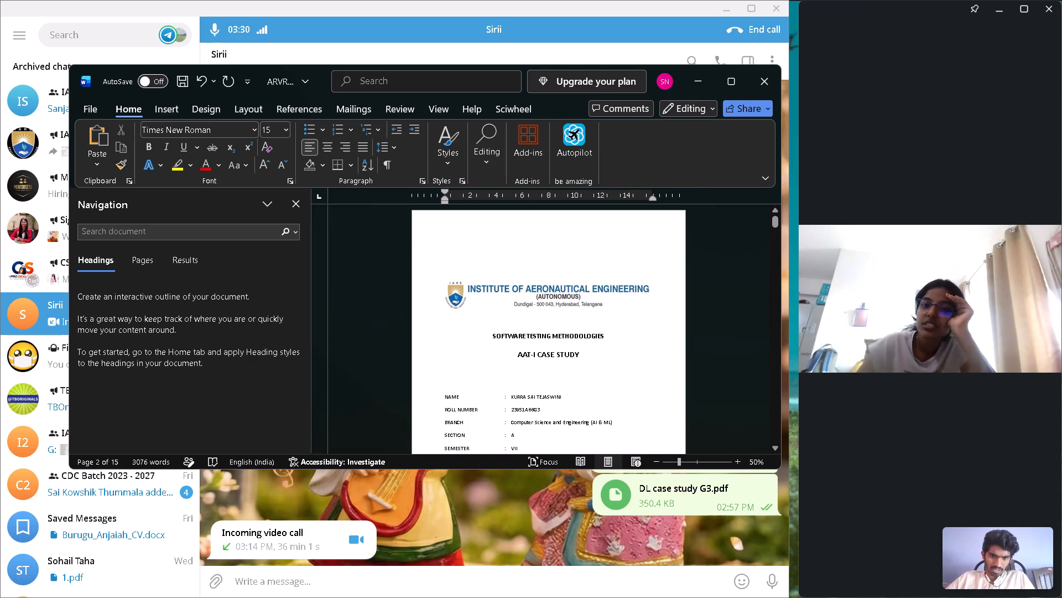
{"action": "scroll", "coordinate": [419, 338], "scroll_direction": "down", "scroll_amount": 1}
{"action": "left_click", "coordinate": [613, 270]}
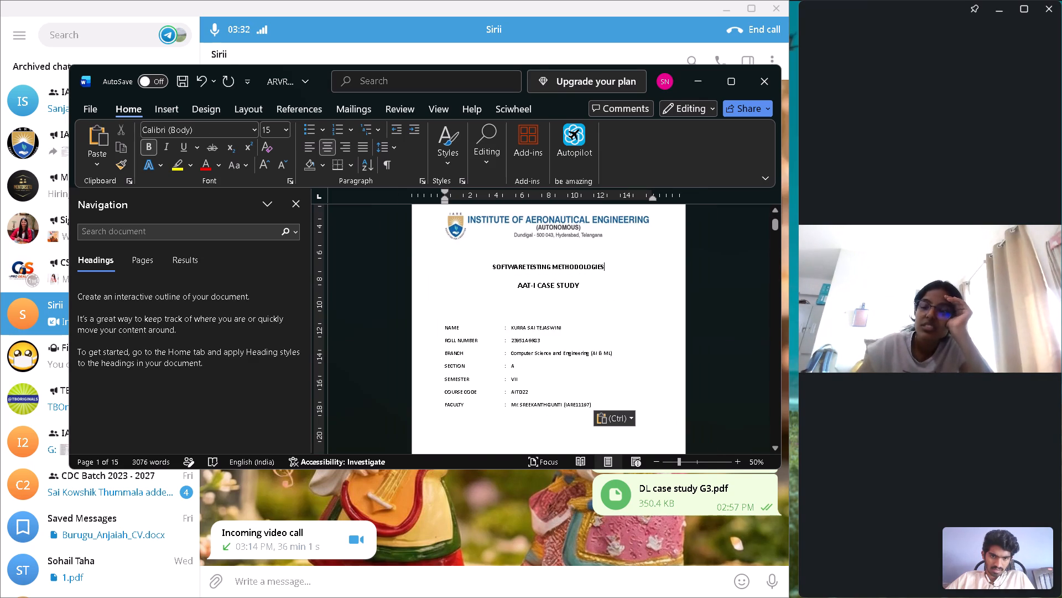
{"action": "key", "text": "BackSpace"}
{"action": "key", "text": "BackSpace"}
{"action": "key", "text": "BackSpace"}
{"action": "key", "text": "BackSpace"}
{"action": "key", "text": "BackSpace"}
{"action": "key", "text": "BackSpace"}
{"action": "key", "text": "BackSpace"}
{"action": "key", "text": "BackSpace"}
{"action": "key", "text": "BackSpace"}
{"action": "key", "text": "BackSpace"}
{"action": "key", "text": "BackSpace"}
{"action": "key", "text": "BackSpace"}
{"action": "key", "text": "BackSpace"}
{"action": "key", "text": "BackSpace"}
{"action": "key", "text": "BackSpace"}
{"action": "key", "text": "BackSpace"}
{"action": "key", "text": "BackSpace"}
{"action": "key", "text": "BackSpace"}
{"action": "key", "text": "BackSpace"}
{"action": "key", "text": "BackSpace"}
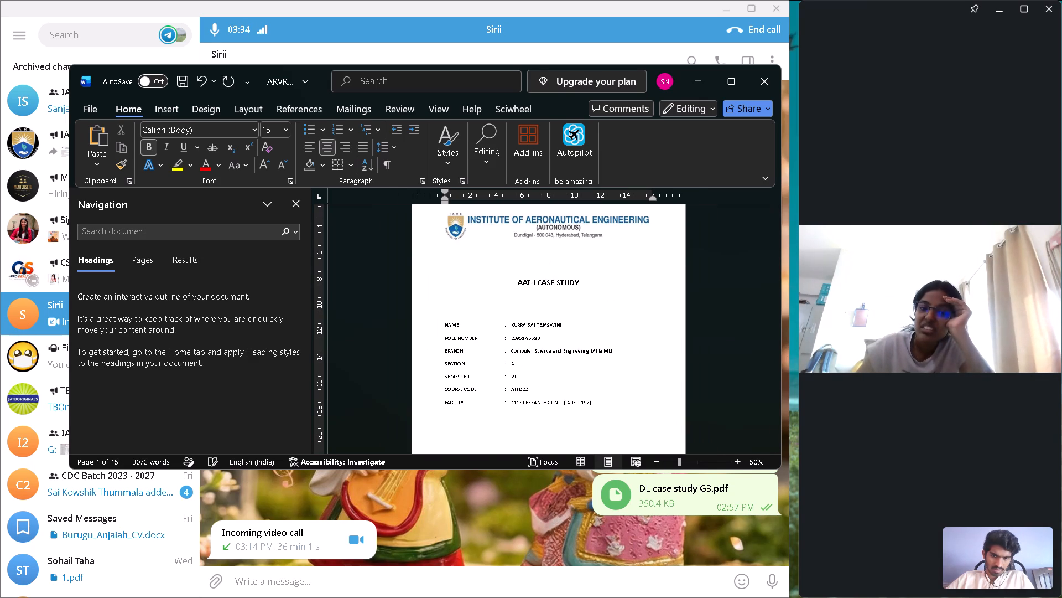
{"action": "type", "text": "AR"}
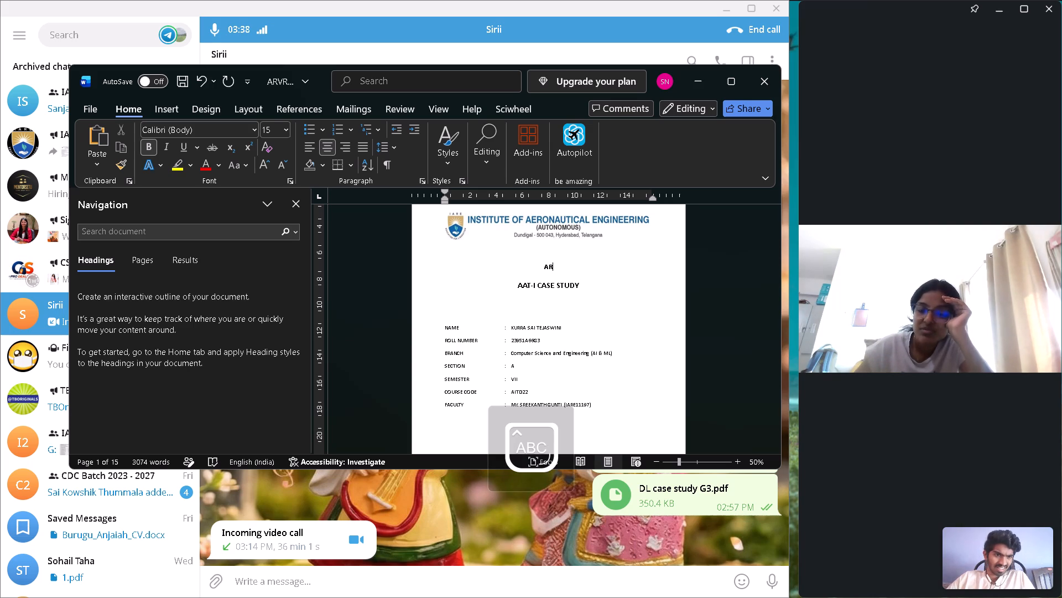
{"action": "type", "text": "TIID"}
{"action": "key", "text": "BackSpace"}
{"action": "key", "text": "BackSpace"}
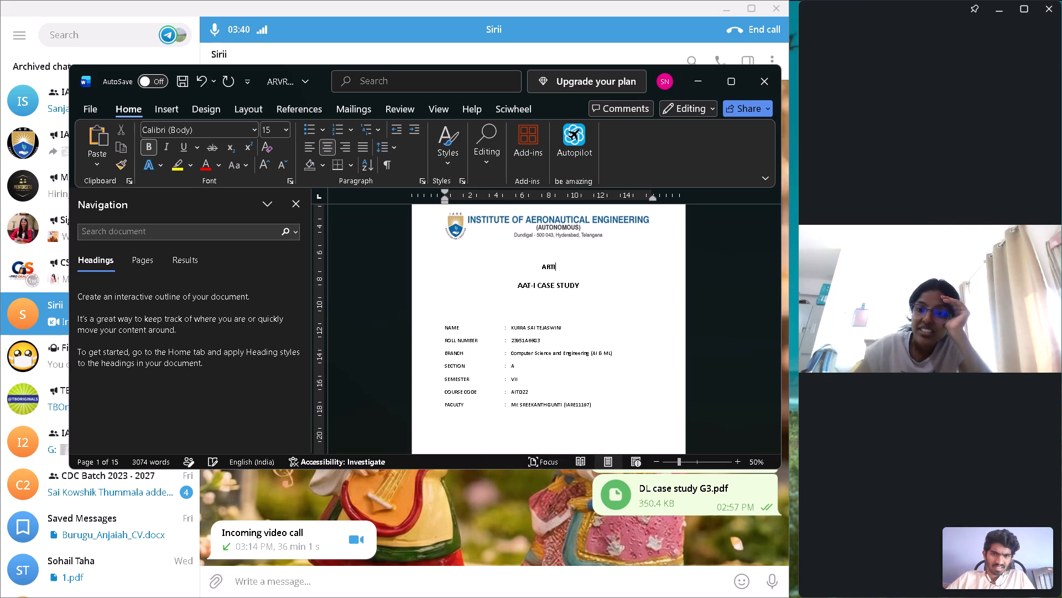
{"action": "type", "text": "FICIAL"}
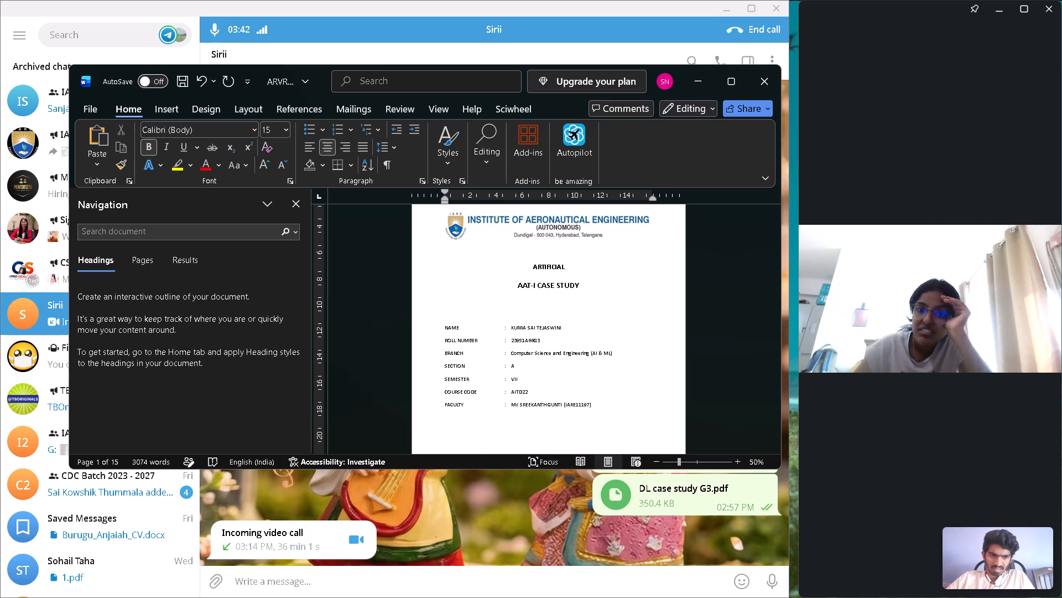
{"action": "key", "text": "BackSpace"}
{"action": "key", "text": "BackSpace"}
{"action": "key", "text": "BackSpace"}
{"action": "key", "text": "BackSpace"}
{"action": "key", "text": "BackSpace"}
{"action": "key", "text": "BackSpace"}
{"action": "key", "text": "BackSpace"}
{"action": "key", "text": "BackSpace"}
{"action": "key", "text": "BackSpace"}
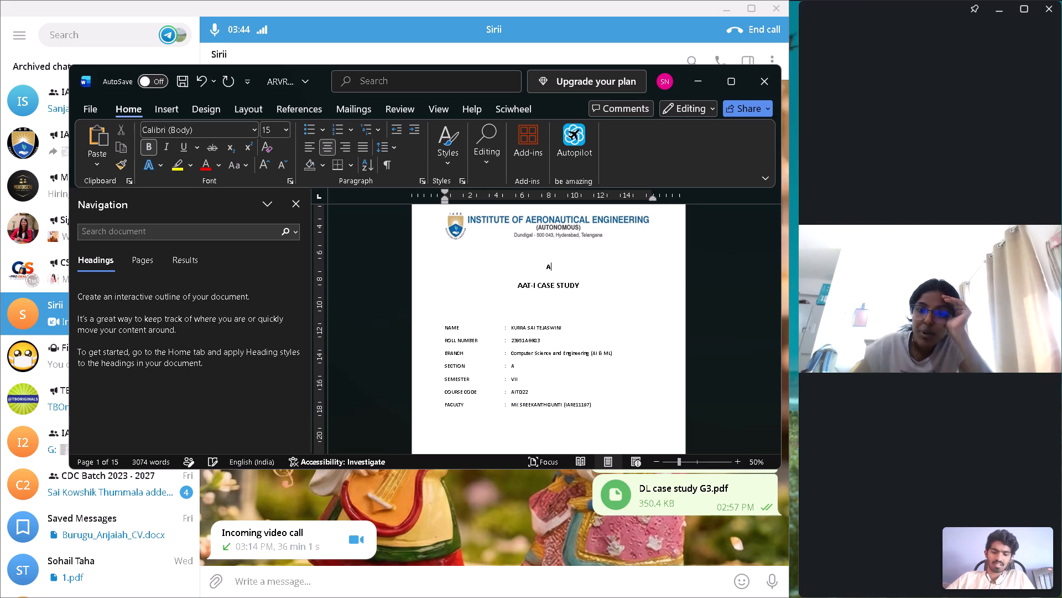
{"action": "type", "text": "UGMENTED REA"}
{"action": "type", "text": "LITY AND VIRTUAL REALIT"}
{"action": "key", "text": "BackSpace"}
{"action": "key", "text": "BackSpace"}
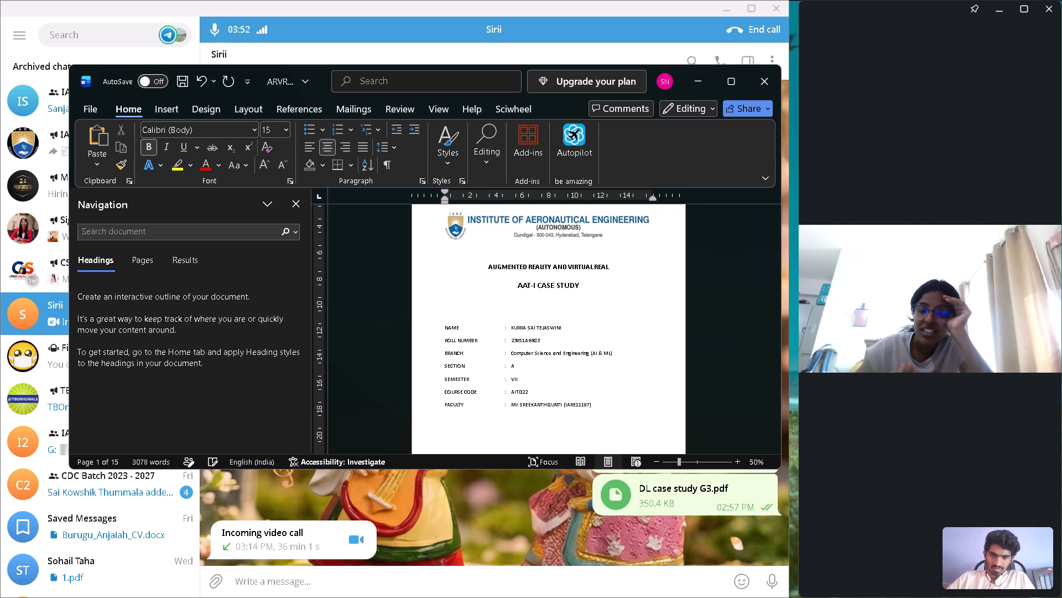
Snap the document window to the left half of the screen.
{"action": "scroll", "coordinate": [613, 270], "scroll_direction": "up", "scroll_amount": 1, "text": "ctrl"}
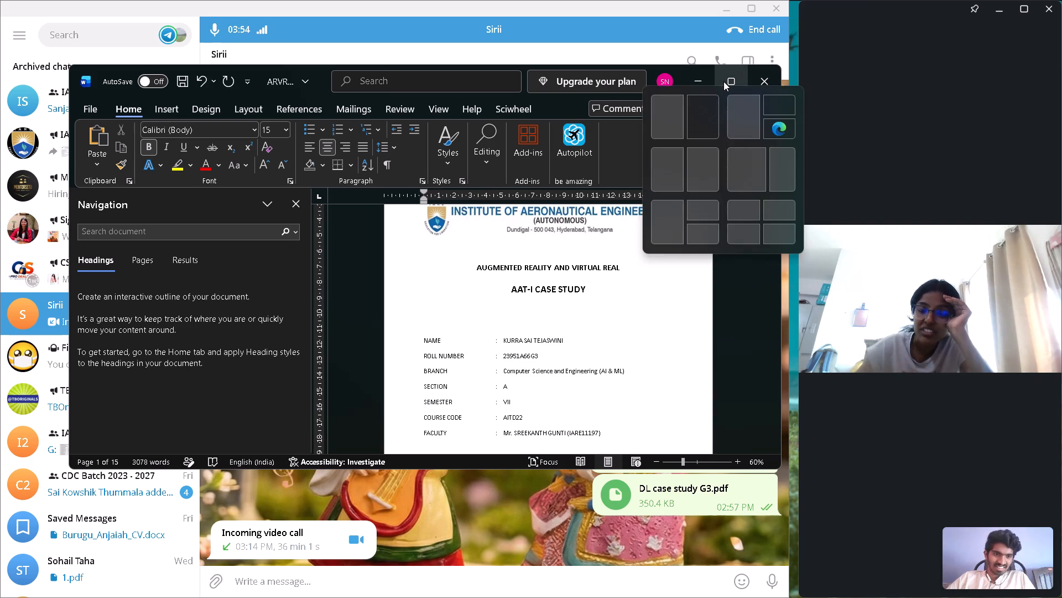
{"action": "left_click", "coordinate": [723, 81]}
{"action": "key", "text": "super+Left"}
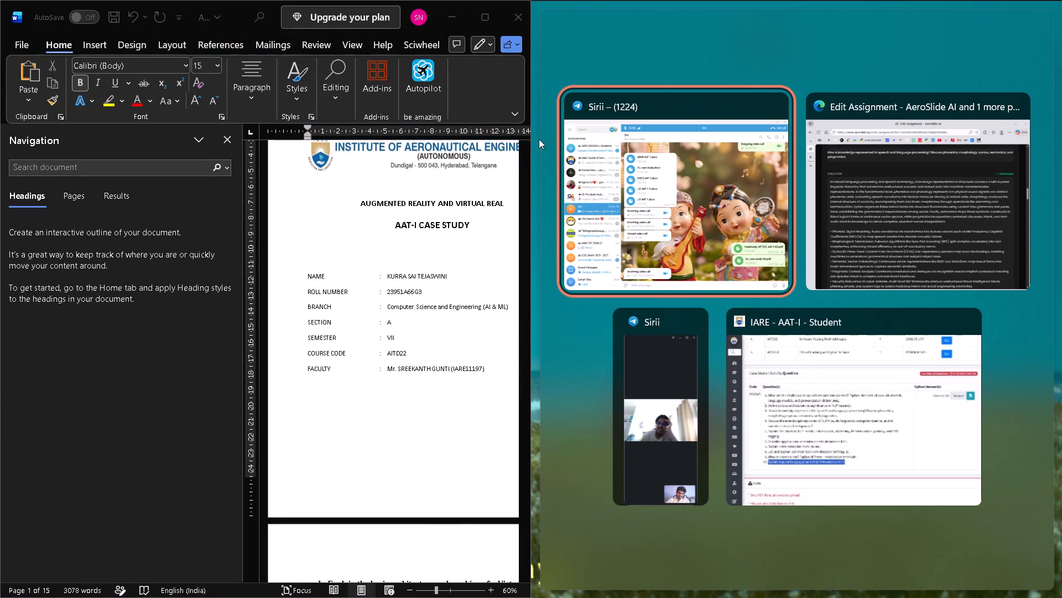
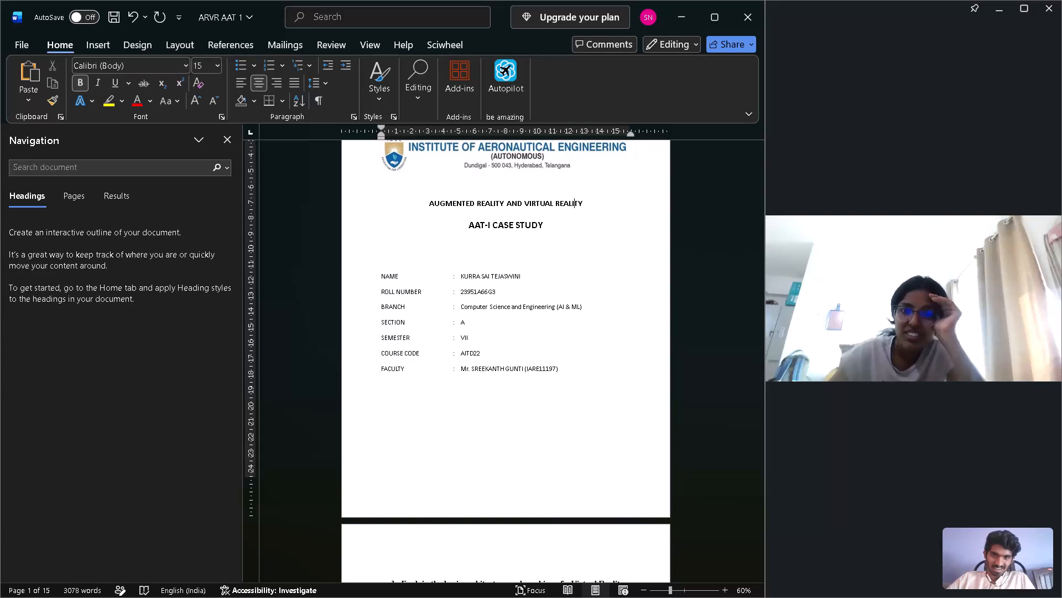
Replace CASE STUDY with ASSIGNMENT in the AAT-I heading on the cover page.
{"action": "key", "text": "Down"}
{"action": "key", "text": "Down"}
{"action": "key", "text": "Up"}
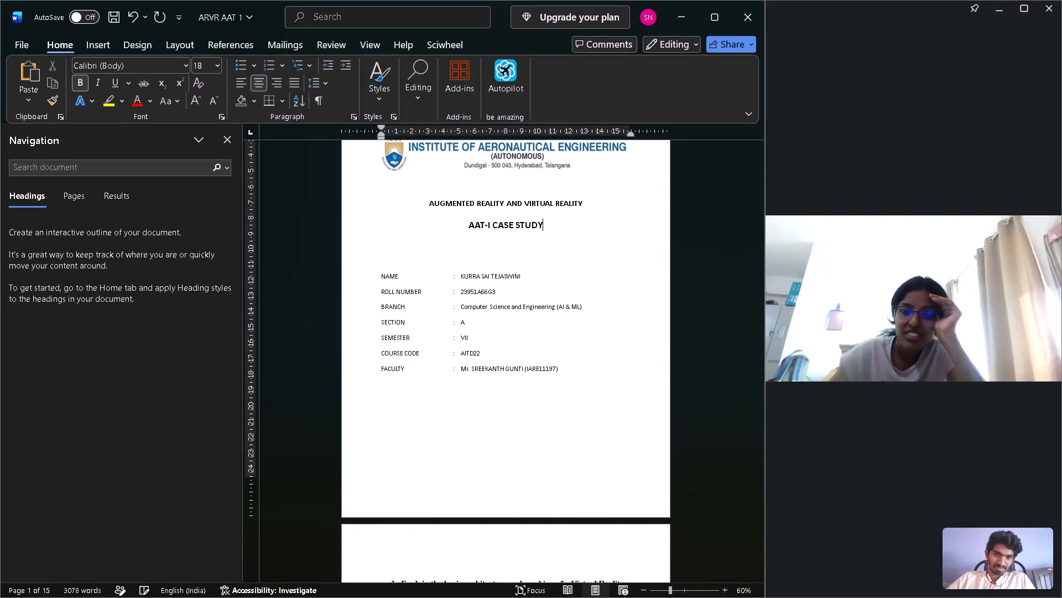
{"action": "key", "text": "BackSpace"}
{"action": "key", "text": "BackSpace"}
{"action": "key", "text": "BackSpace"}
{"action": "key", "text": "BackSpace"}
{"action": "key", "text": "BackSpace"}
{"action": "key", "text": "BackSpace"}
{"action": "key", "text": "BackSpace"}
{"action": "key", "text": "BackSpace"}
{"action": "key", "text": "BackSpace"}
{"action": "key", "text": "BackSpace"}
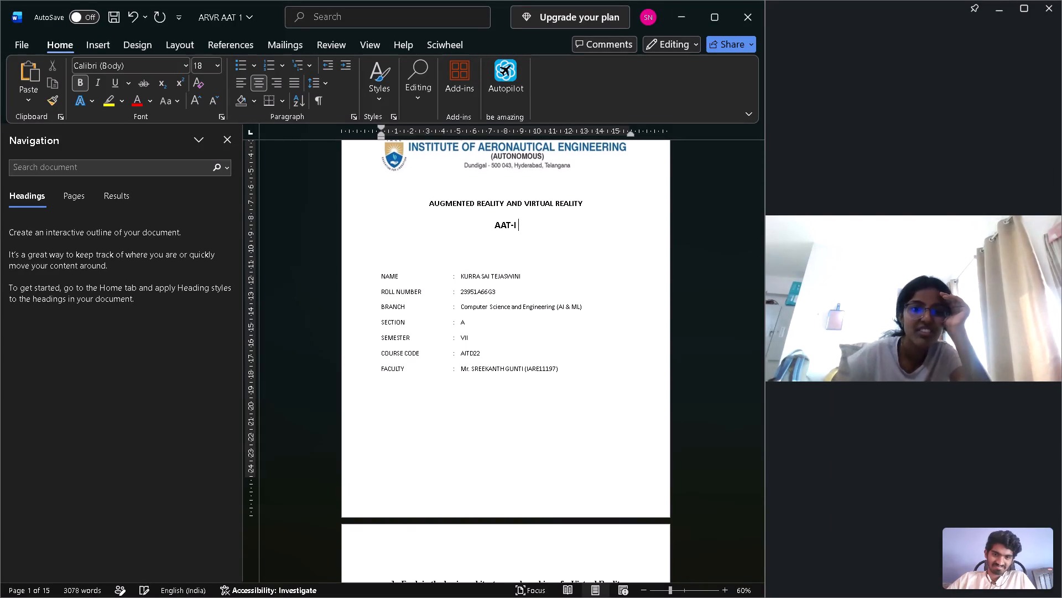
{"action": "type", "text": "ASSI"}
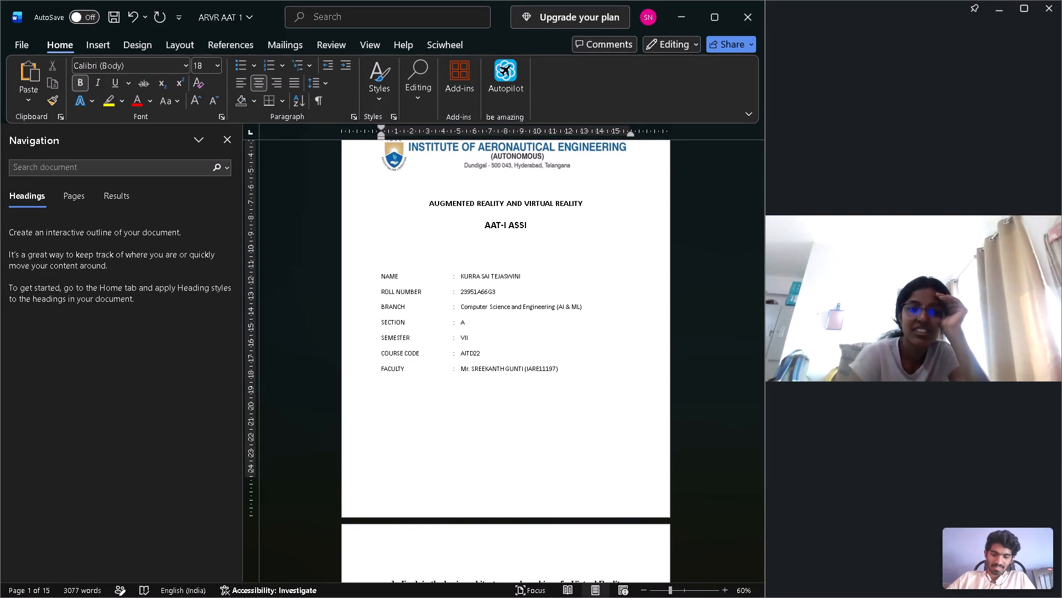
{"action": "type", "text": "GNMENT"}
Go through the cover page's student and course details line by line, down to the faculty entry.
{"action": "key", "text": "Down"}
{"action": "key", "text": "Down"}
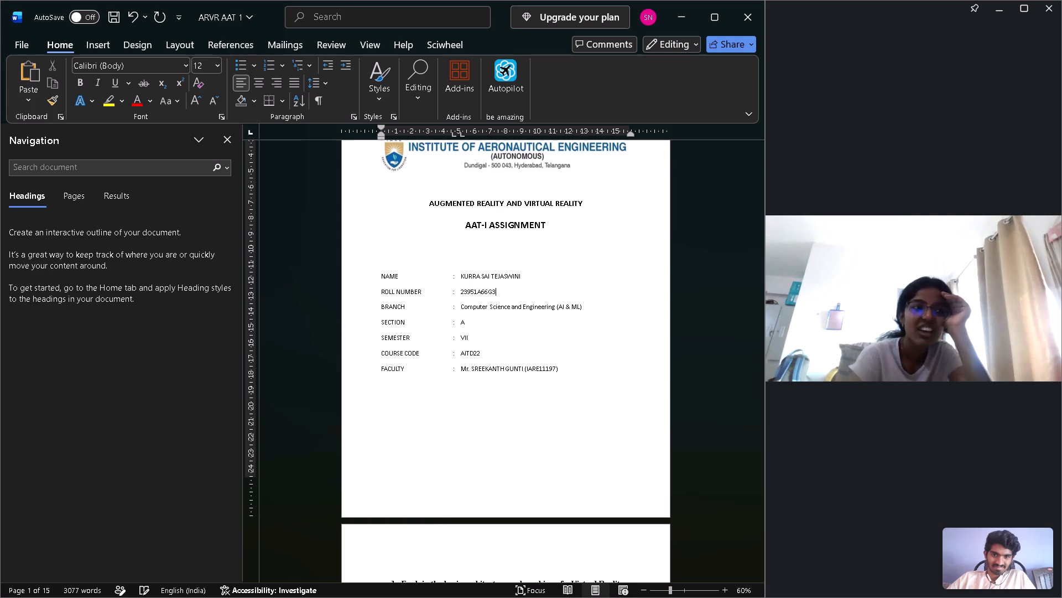
{"action": "key", "text": "Down"}
{"action": "key", "text": "Down"}
{"action": "key", "text": "Up"}
{"action": "key", "text": "Down"}
{"action": "key", "text": "Down"}
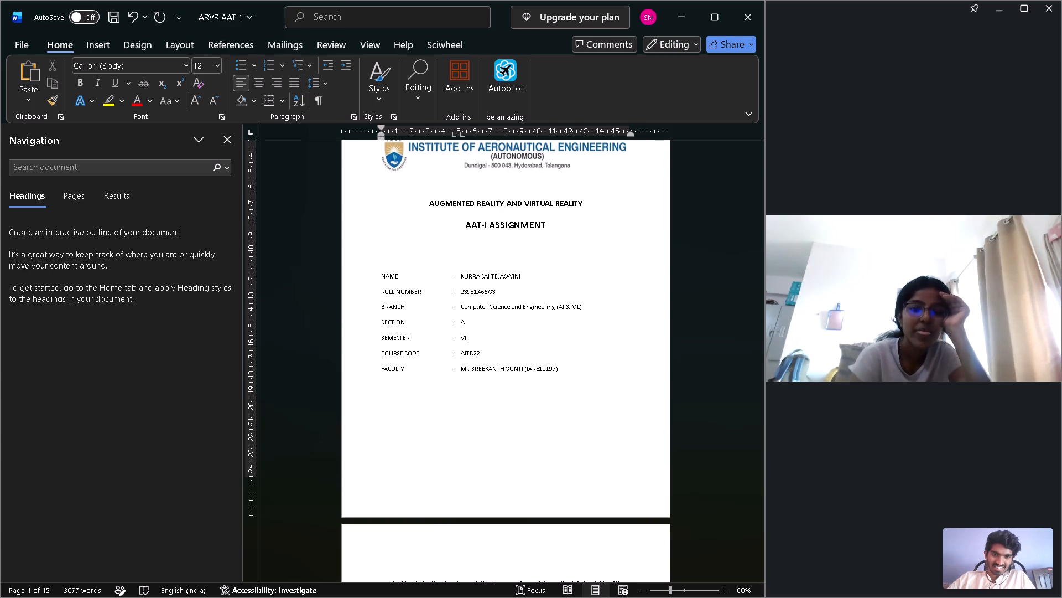
{"action": "key", "text": "Down"}
{"action": "key", "text": "Down"}
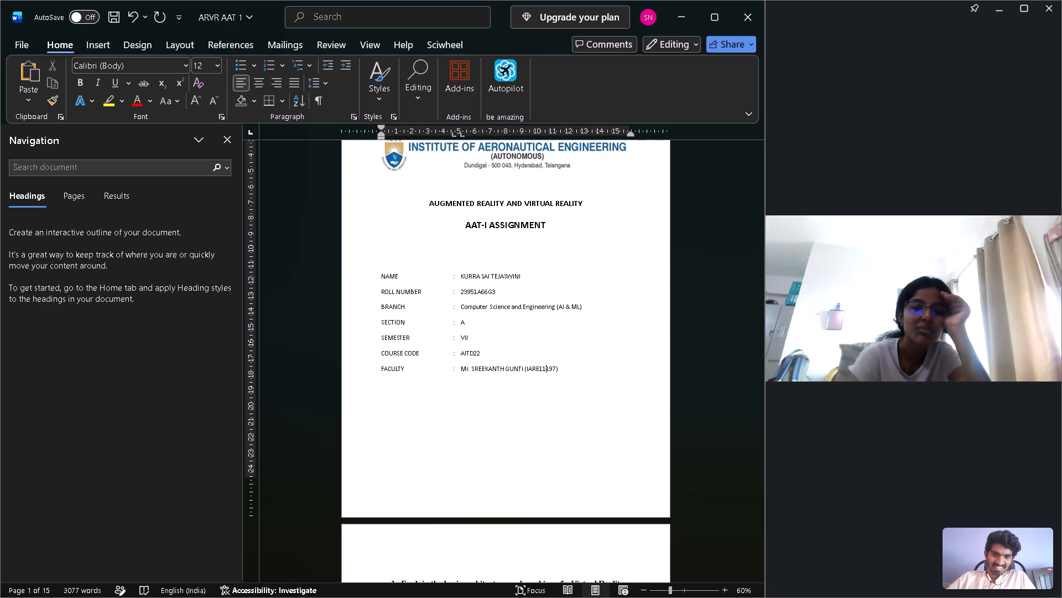
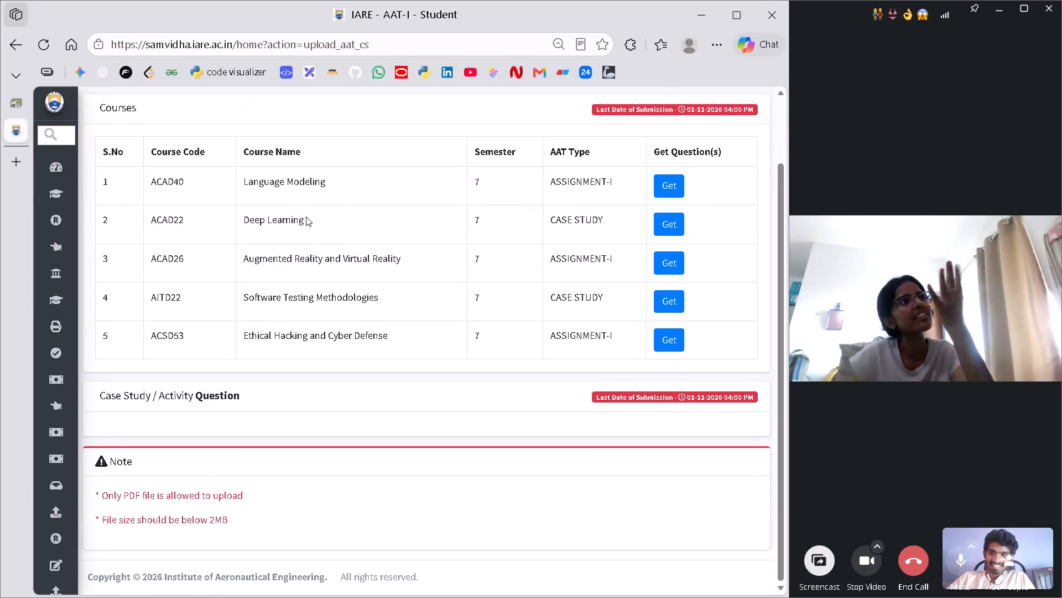
Show the class timetable in the college portal for the CSE (AI&ML) - VII Semester (Section - A) section.
{"action": "scroll", "coordinate": [306, 216], "scroll_direction": "up", "scroll_amount": 6}
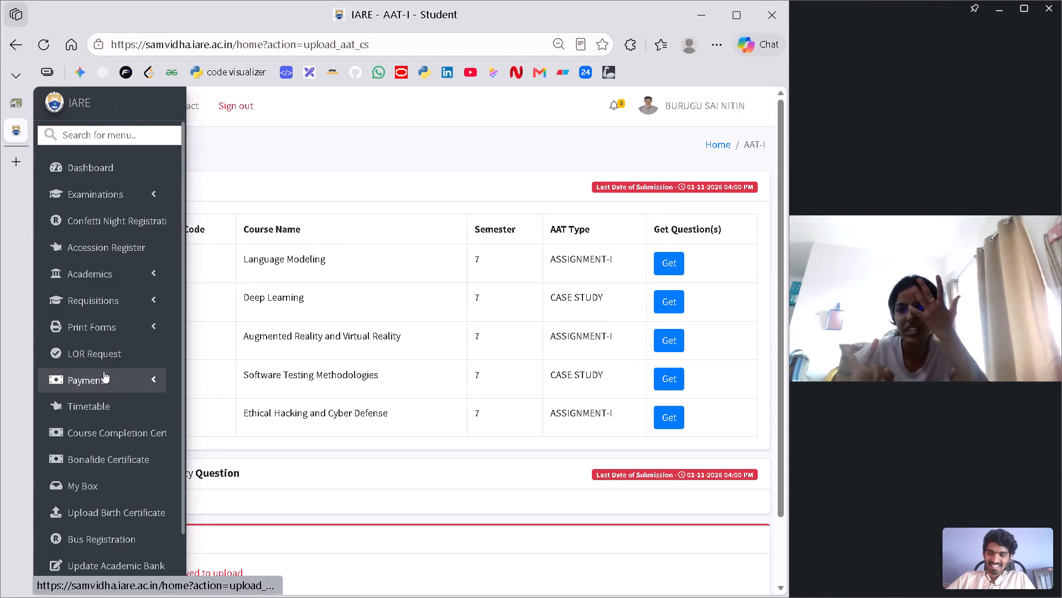
{"action": "scroll", "coordinate": [103, 371], "scroll_direction": "down", "scroll_amount": 1}
{"action": "left_click", "coordinate": [95, 383]}
{"action": "scroll", "coordinate": [400, 383], "scroll_direction": "down", "scroll_amount": 1}
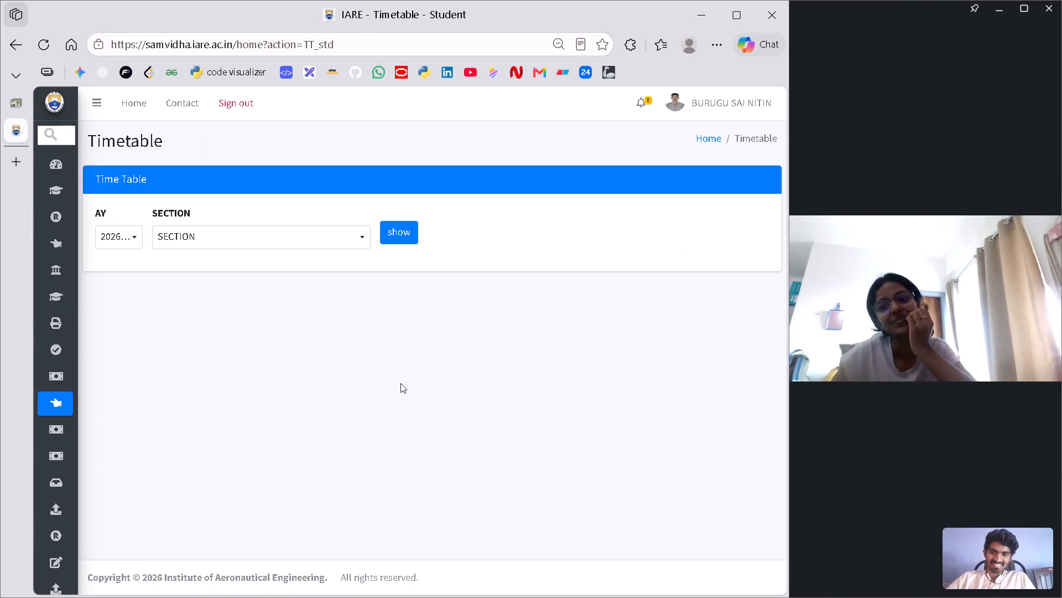
{"action": "scroll", "coordinate": [400, 383], "scroll_direction": "down", "scroll_amount": 1}
{"action": "left_click", "coordinate": [349, 241]}
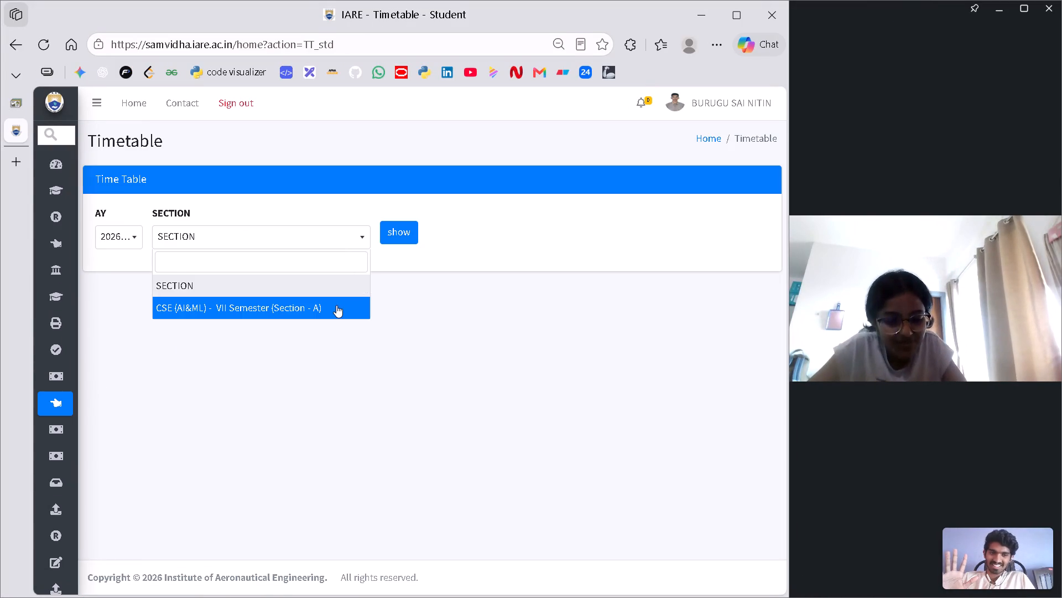
{"action": "left_click", "coordinate": [336, 305]}
{"action": "left_click", "coordinate": [395, 235]}
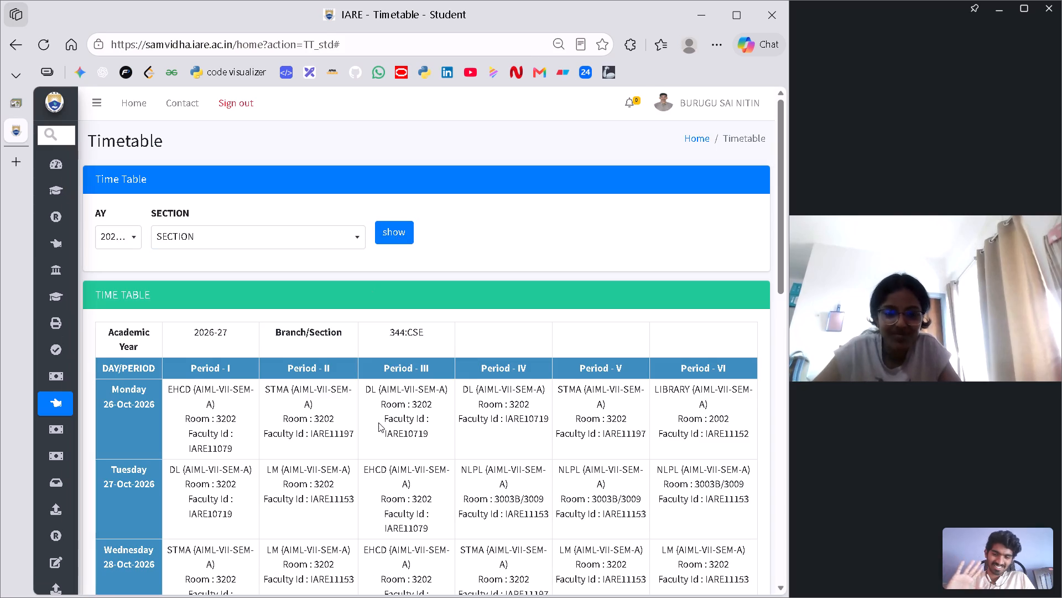
Copy the staff name listed for Augmented Reality and Virtual Reality (ACAD26) in the timetable's subject list.
{"action": "scroll", "coordinate": [378, 422], "scroll_direction": "down", "scroll_amount": 6}
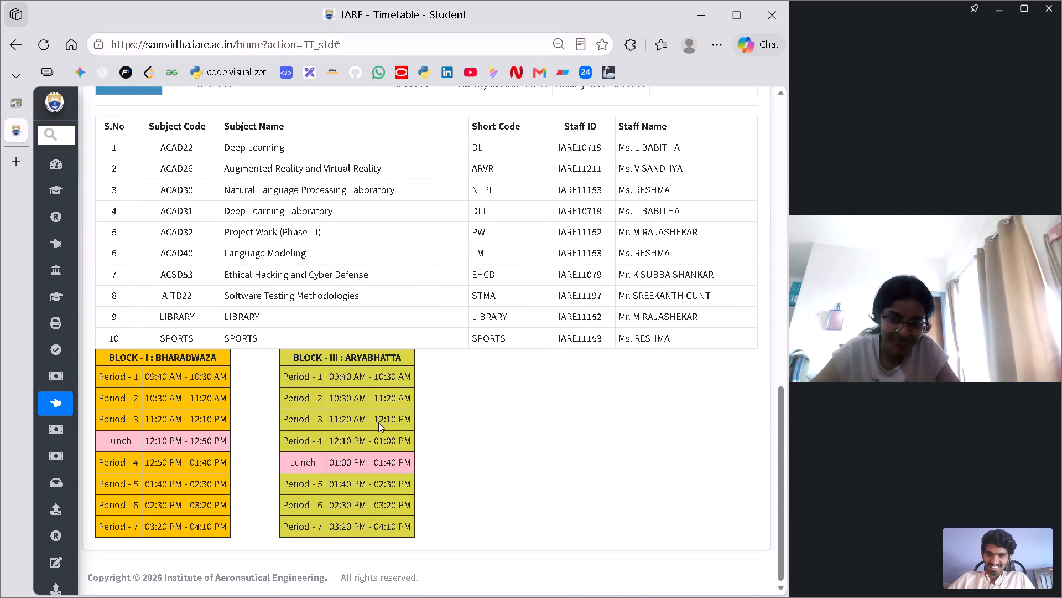
{"action": "double_click", "coordinate": [634, 168]}
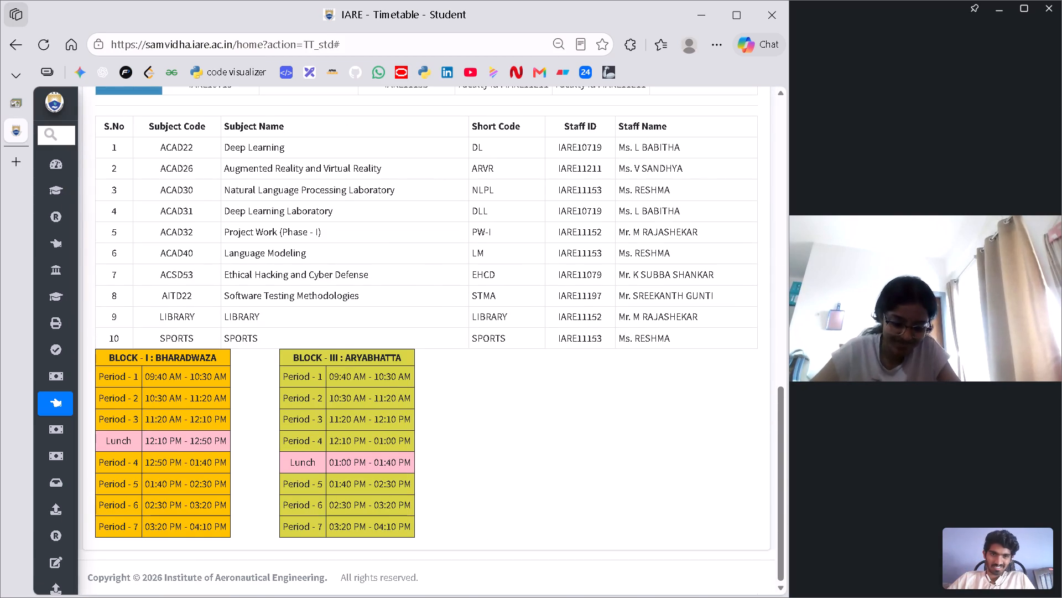
{"action": "triple_click", "coordinate": [634, 168]}
{"action": "key", "text": "ctrl+c"}
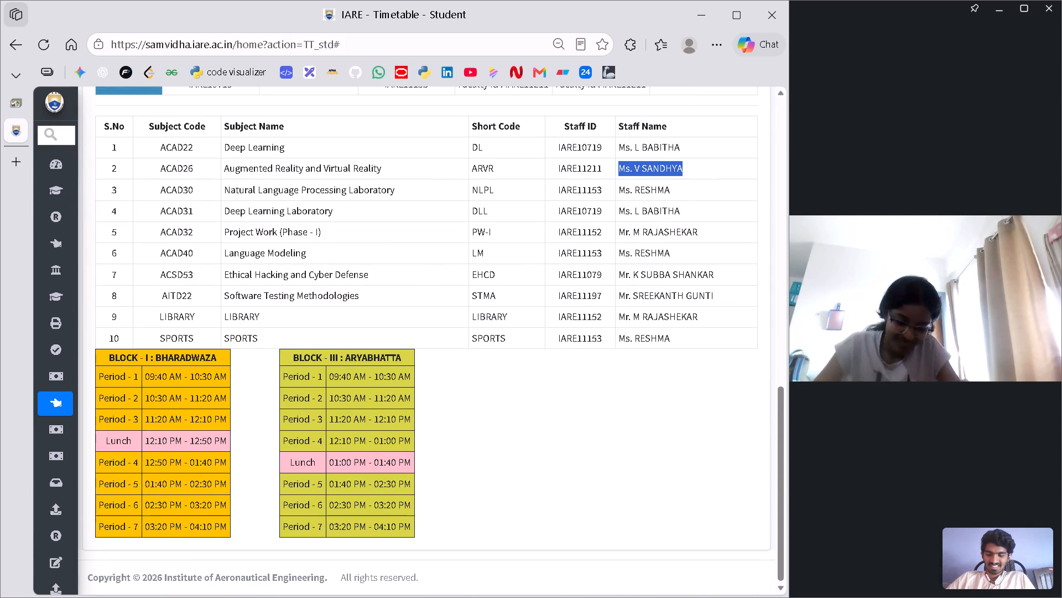
{"action": "key", "text": "ctrl+c"}
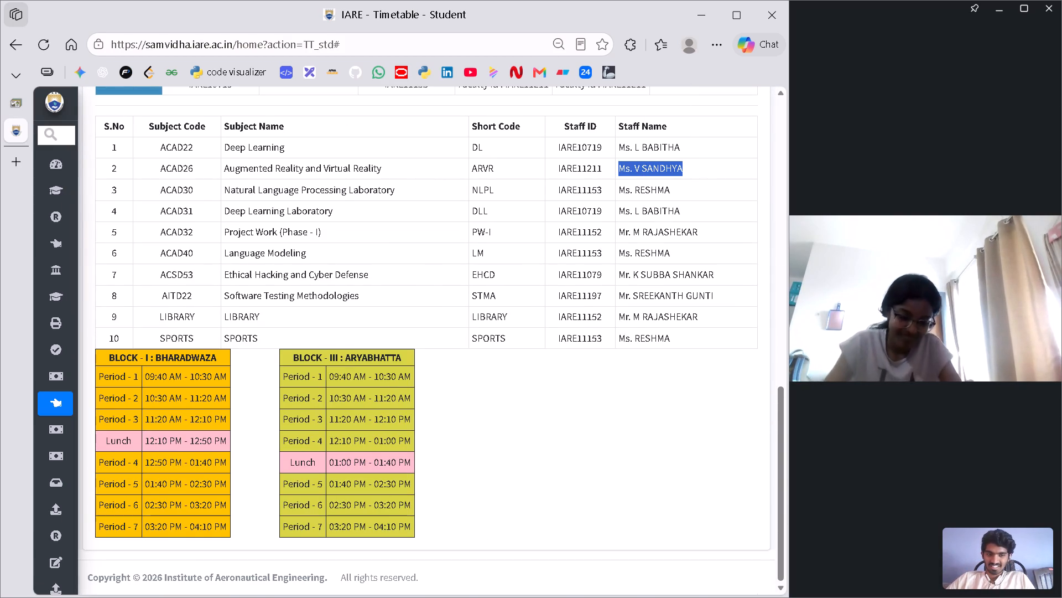
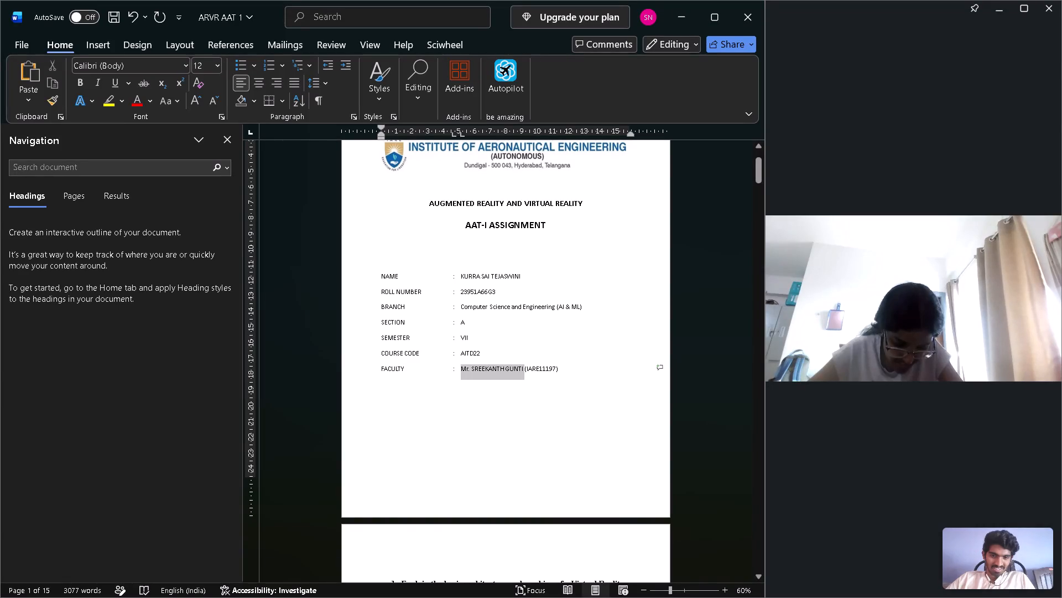
Replace the faculty name on the cover page's FACULTY line with the copied staff name, keeping the bracketed staff code.
{"action": "key", "text": "ctrl+v"}
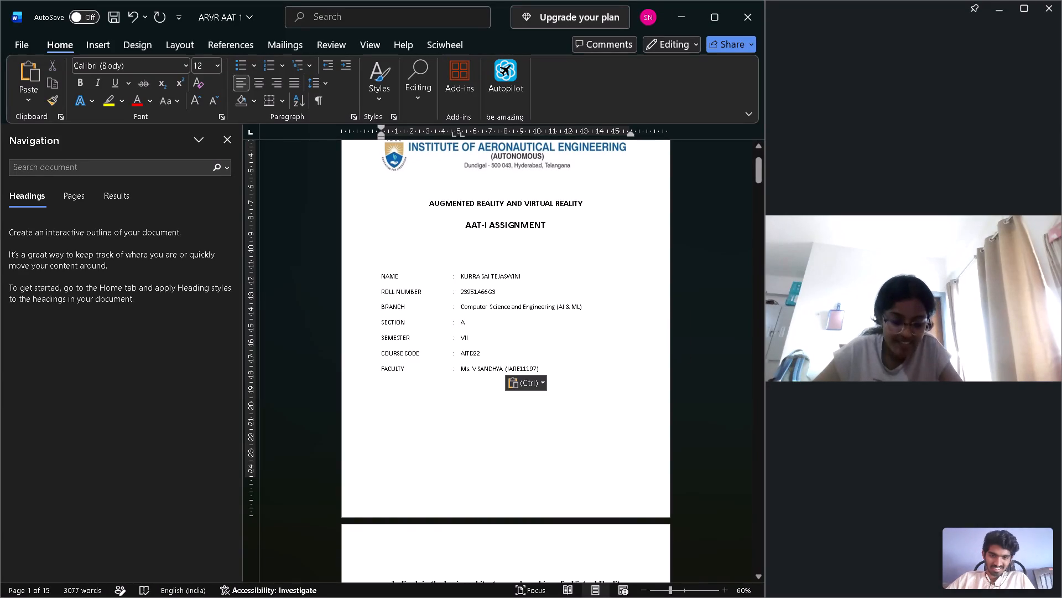
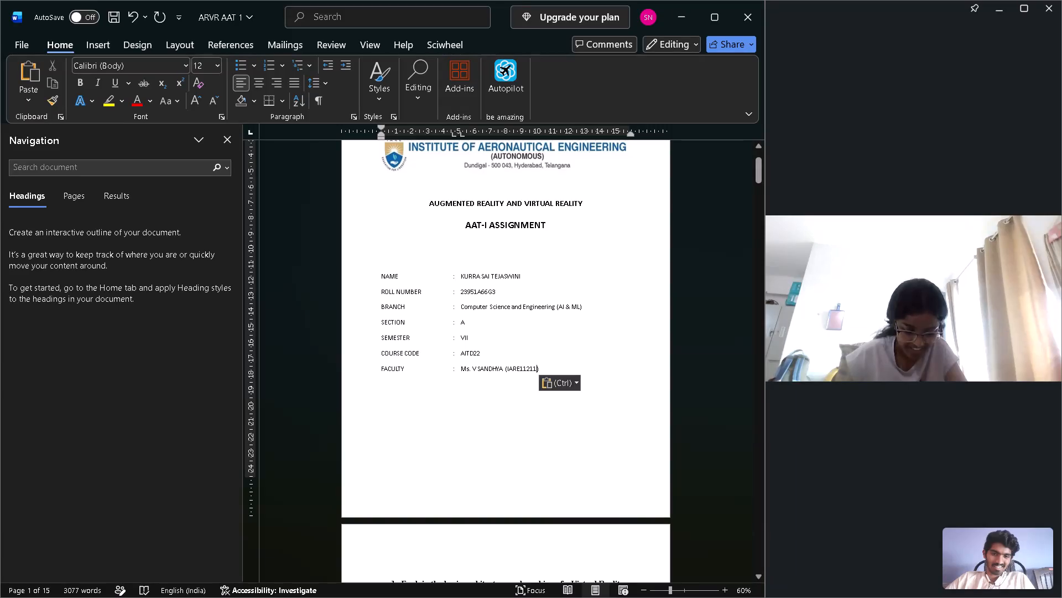
Look through the document from the cover page to the blank pages at the end and return to question 1.
{"action": "scroll", "coordinate": [534, 440], "scroll_direction": "down", "scroll_amount": 3}
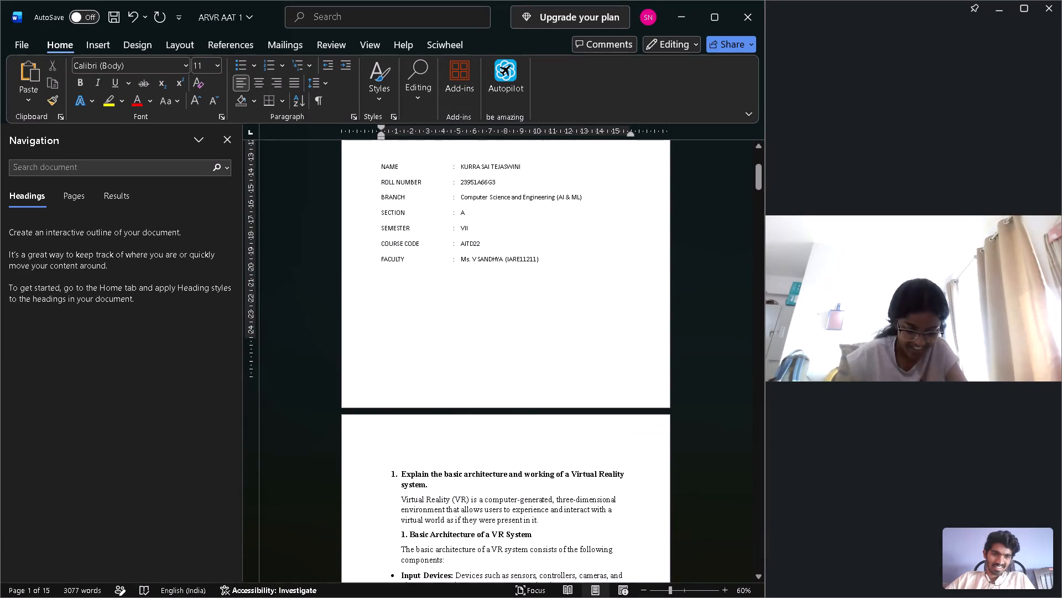
{"action": "scroll", "coordinate": [534, 440], "scroll_direction": "down", "scroll_amount": 10}
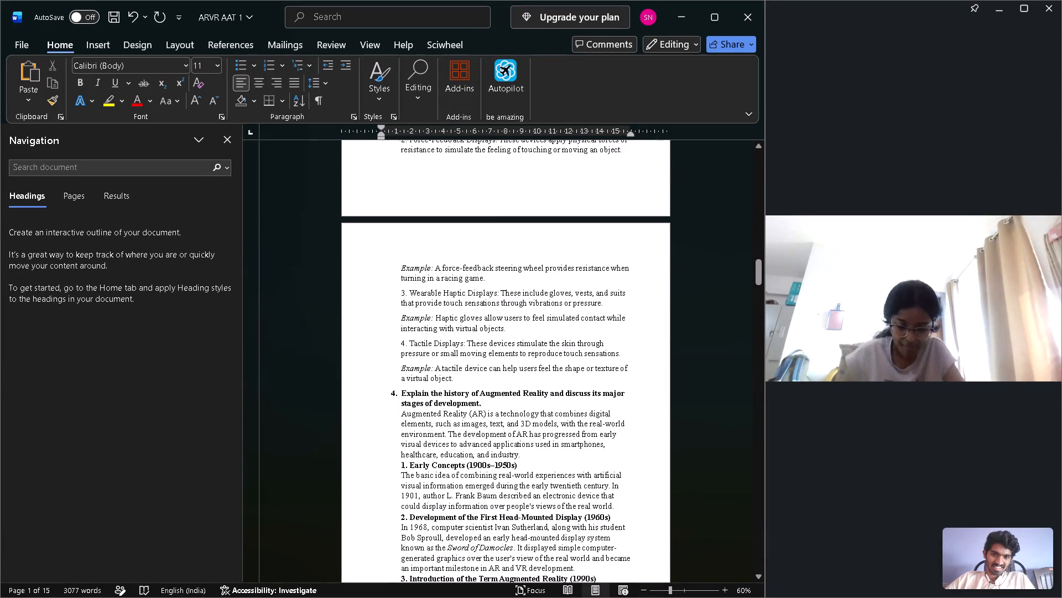
{"action": "scroll", "coordinate": [534, 440], "scroll_direction": "down", "scroll_amount": 16}
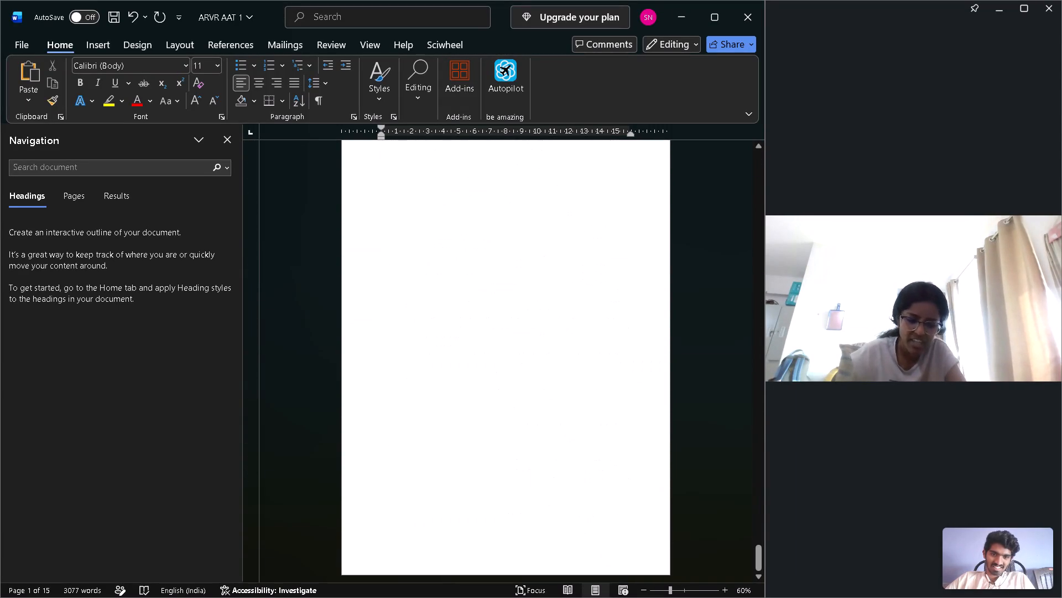
{"action": "scroll", "coordinate": [534, 440], "scroll_direction": "down", "scroll_amount": 1}
{"action": "scroll", "coordinate": [534, 440], "scroll_direction": "up", "scroll_amount": 1}
{"action": "scroll", "coordinate": [534, 440], "scroll_direction": "up", "scroll_amount": 20}
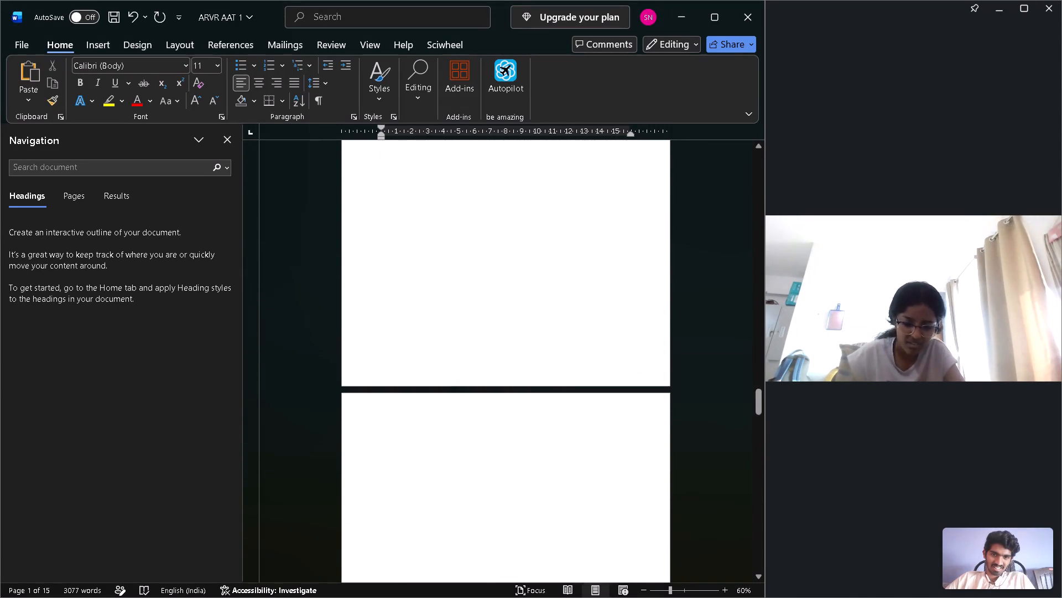
{"action": "scroll", "coordinate": [534, 440], "scroll_direction": "up", "scroll_amount": 12}
{"action": "scroll", "coordinate": [534, 440], "scroll_direction": "down", "scroll_amount": 2}
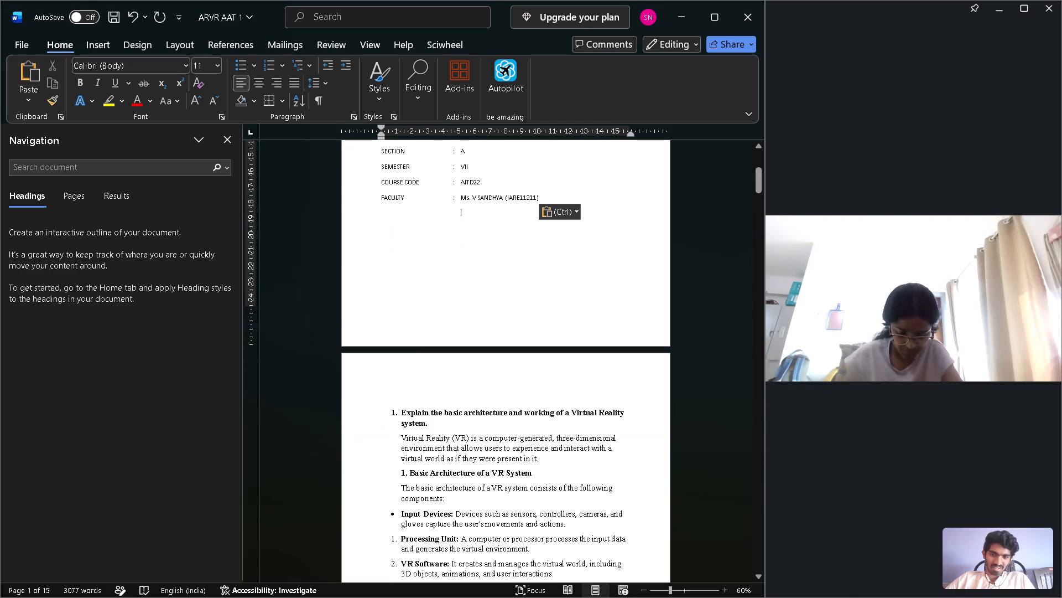
Justify all the answer text, from the question 1 heading to the end of the final Conclusion paragraph.
{"action": "left_click_drag", "start_coordinate": [387, 415], "coordinate": [657, 597]}
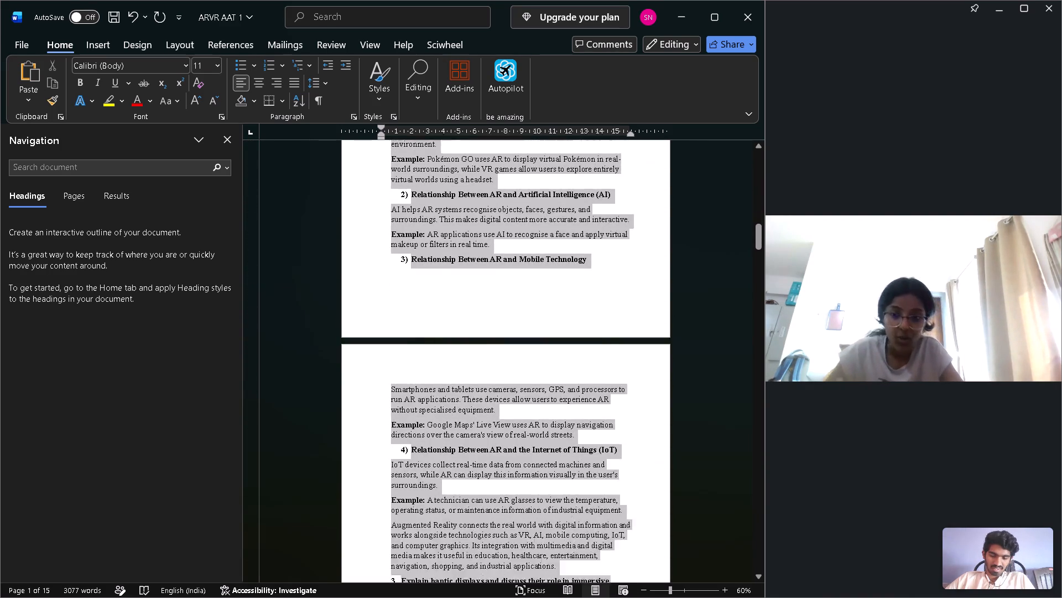
{"action": "left_click_drag", "start_coordinate": [657, 597], "coordinate": [584, 597]}
{"action": "key", "text": "Down"}
{"action": "key", "text": "Down"}
{"action": "key", "text": "Down"}
{"action": "key", "text": "Down"}
{"action": "key", "text": "Down"}
{"action": "key", "text": "Down"}
{"action": "key", "text": "Down"}
{"action": "key", "text": "Down"}
{"action": "key", "text": "Down"}
{"action": "key", "text": "Down"}
{"action": "key", "text": "Down"}
{"action": "key", "text": "Down"}
{"action": "key", "text": "Down"}
{"action": "key", "text": "Down"}
{"action": "key", "text": "Down"}
{"action": "key", "text": "Down"}
{"action": "key", "text": "Down"}
{"action": "key", "text": "Down"}
{"action": "key", "text": "Down"}
{"action": "key", "text": "Down"}
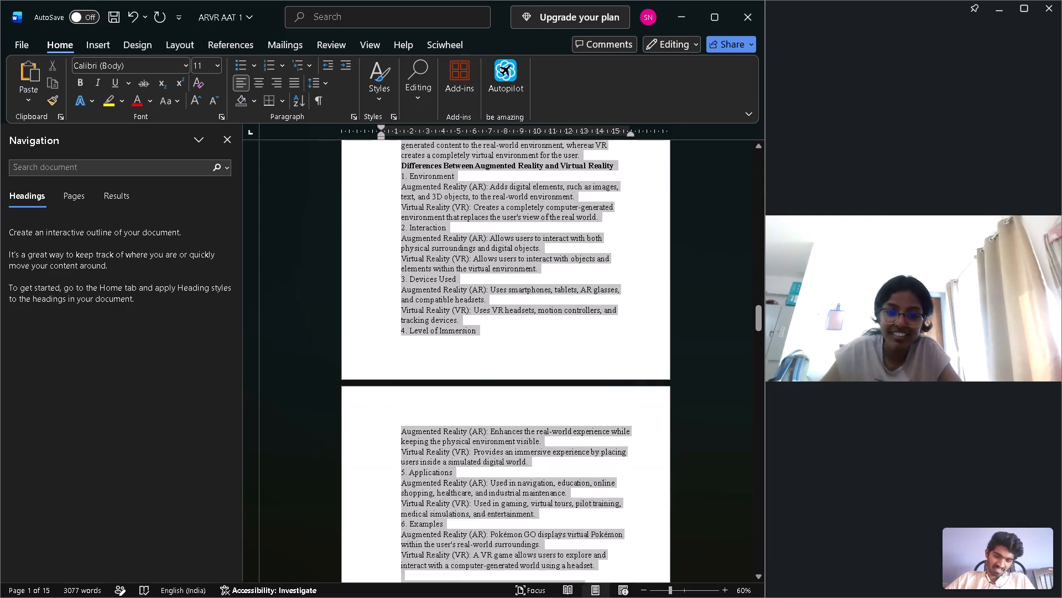
{"action": "left_click_drag", "start_coordinate": [584, 597], "coordinate": [609, 597]}
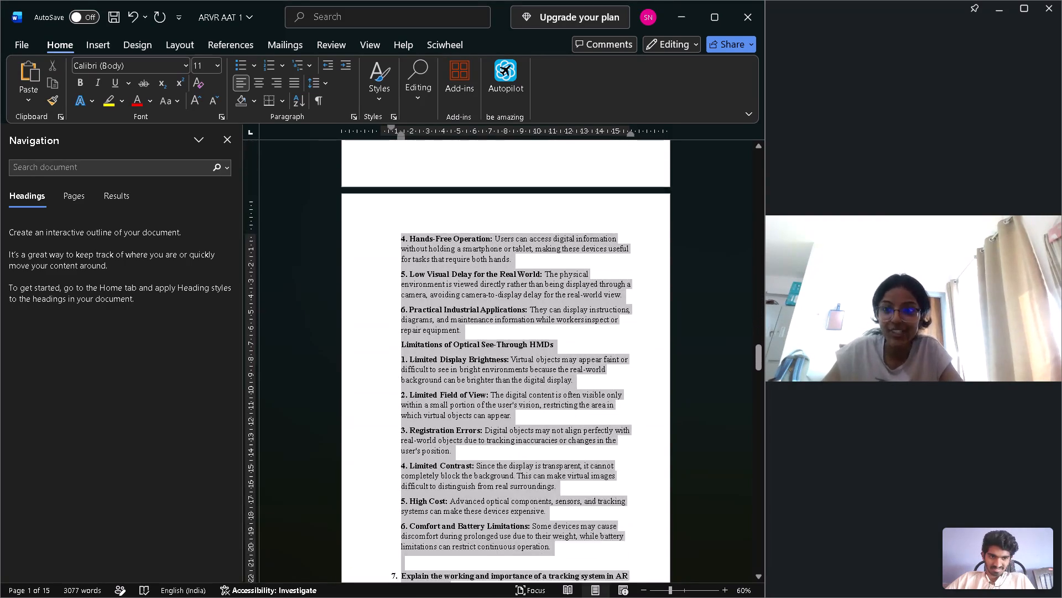
{"action": "left_click_drag", "start_coordinate": [609, 597], "coordinate": [589, 597]}
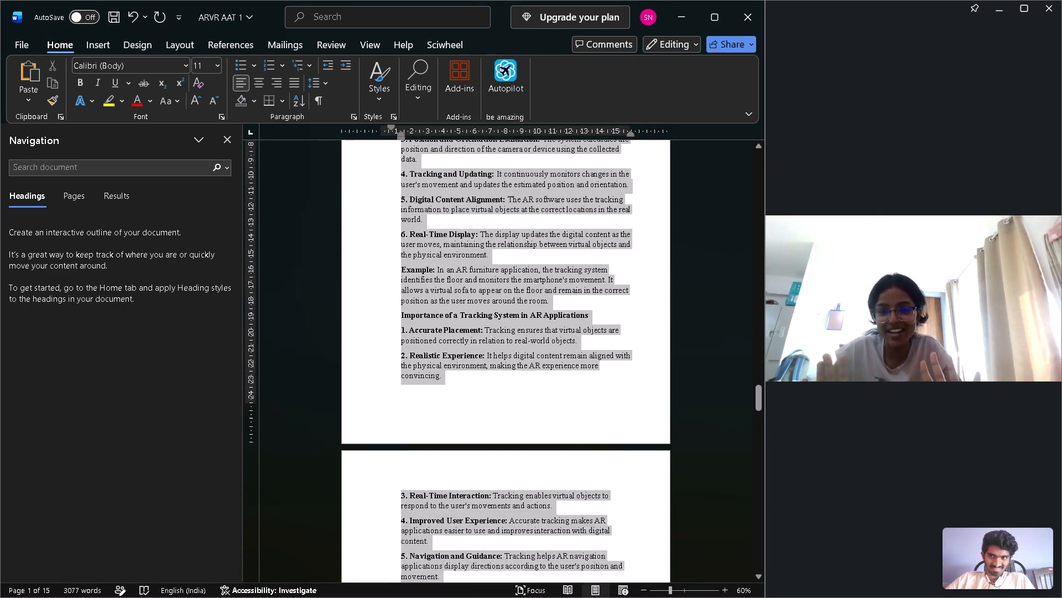
{"action": "left_click_drag", "start_coordinate": [589, 597], "coordinate": [613, 597]}
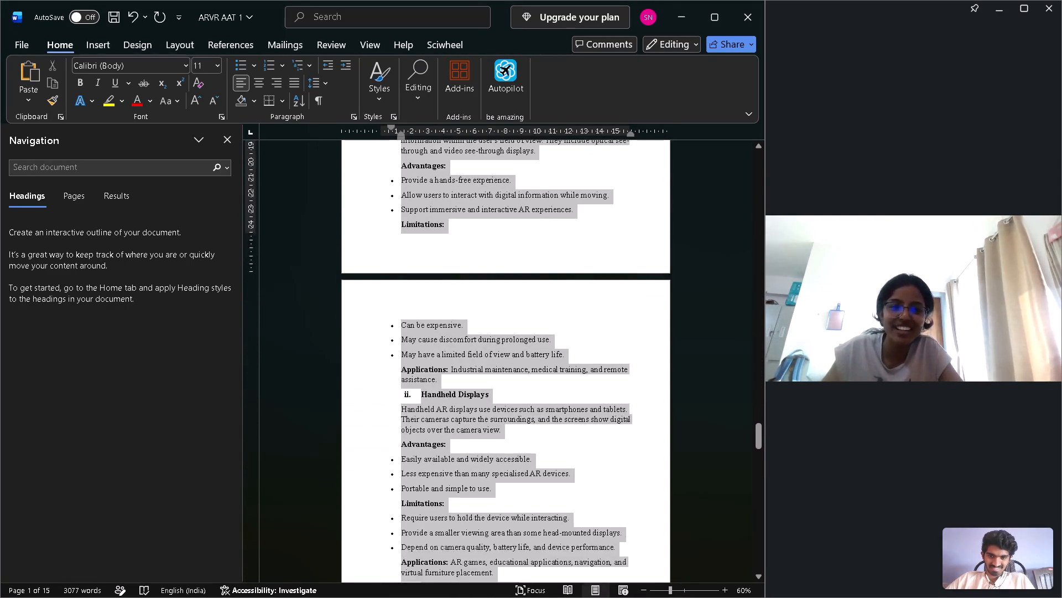
{"action": "left_click_drag", "start_coordinate": [613, 597], "coordinate": [591, 594]}
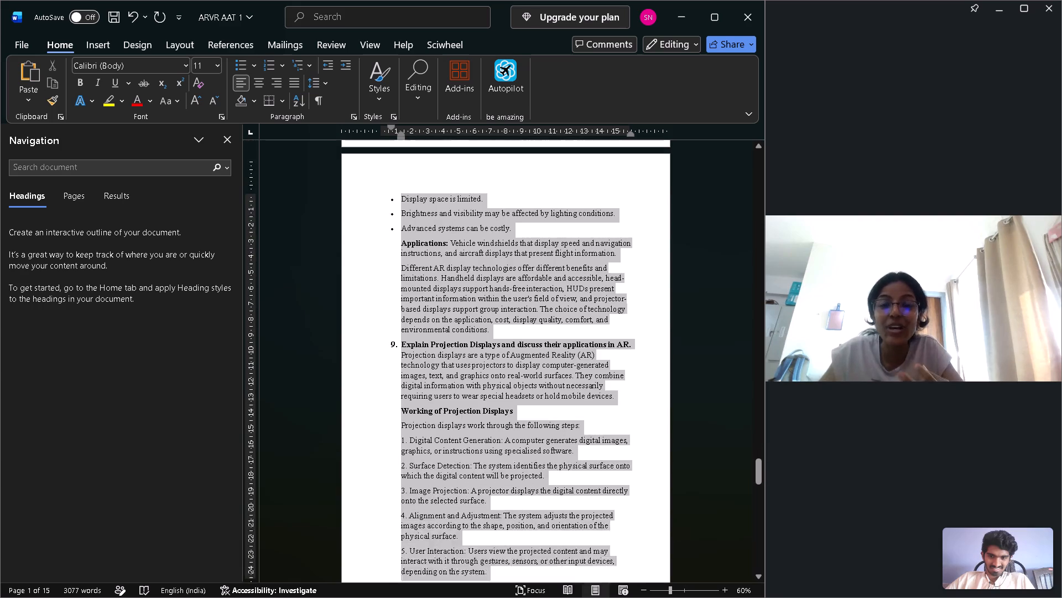
{"action": "left_click_drag", "start_coordinate": [591, 594], "coordinate": [546, 597]}
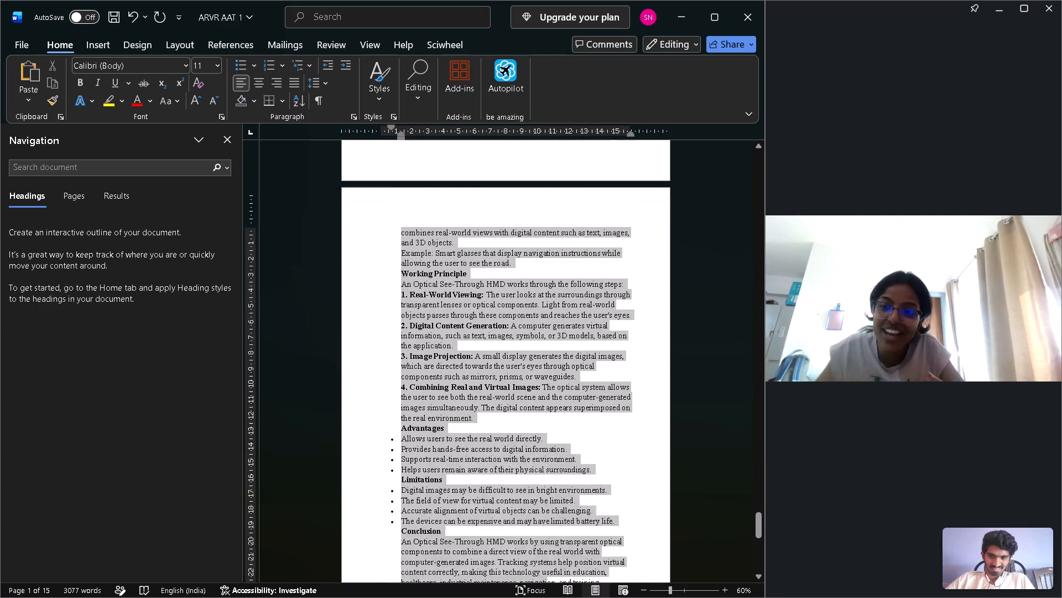
{"action": "left_click_drag", "start_coordinate": [546, 597], "coordinate": [519, 361]}
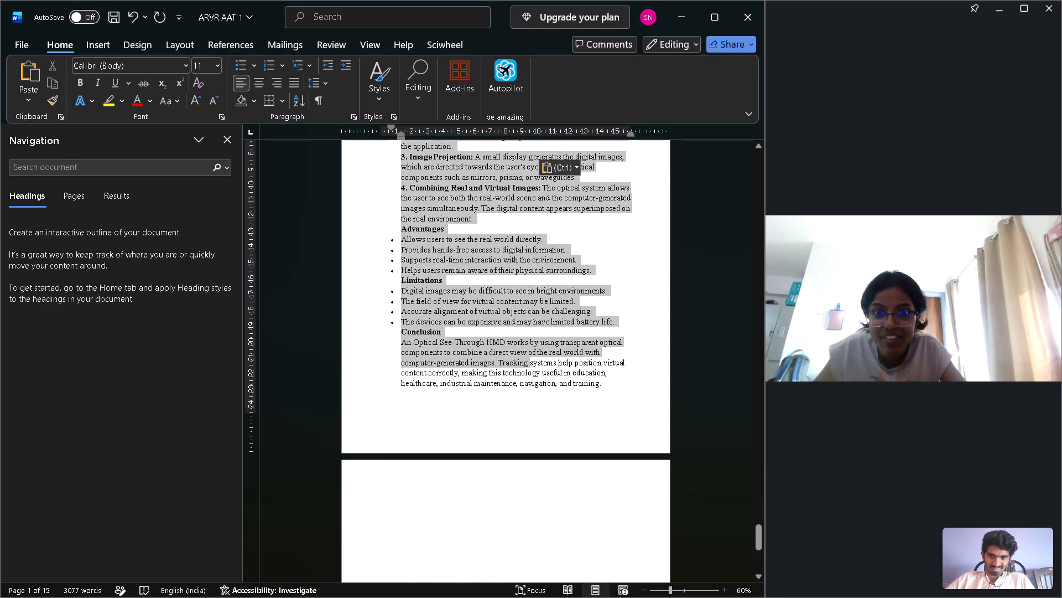
{"action": "left_click_drag", "start_coordinate": [519, 361], "coordinate": [601, 383]}
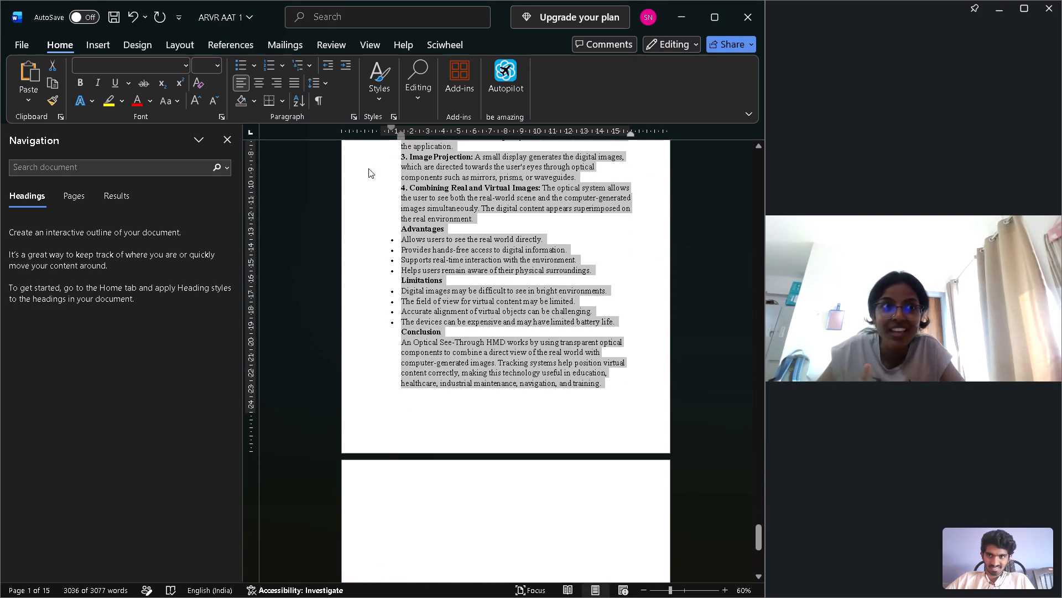
{"action": "left_click", "coordinate": [288, 84]}
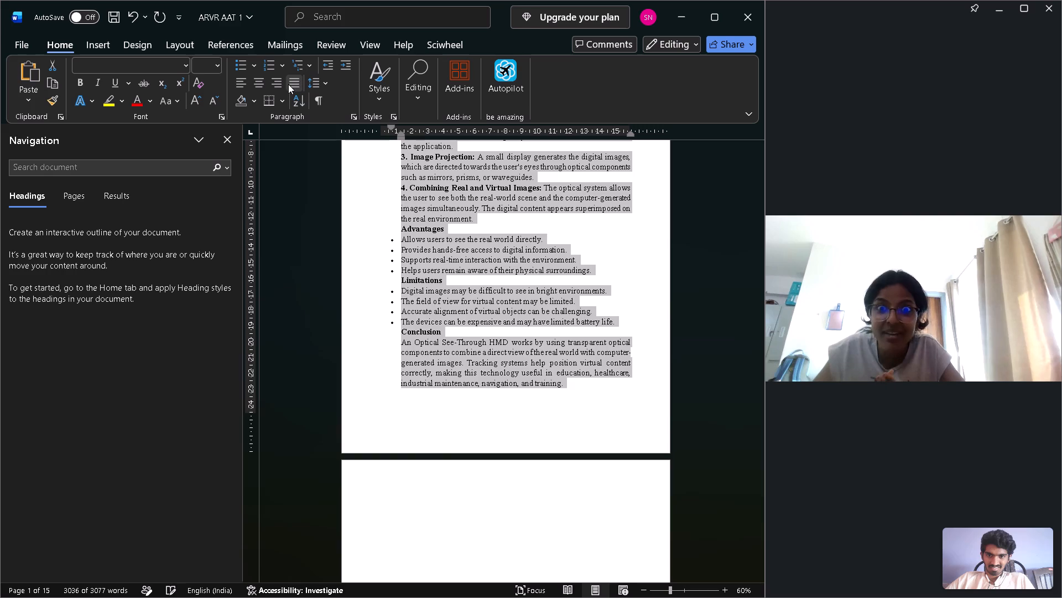
{"action": "left_click", "coordinate": [456, 381]}
Save the document.
{"action": "scroll", "coordinate": [456, 381], "scroll_direction": "up", "scroll_amount": 20}
{"action": "scroll", "coordinate": [456, 381], "scroll_direction": "up", "scroll_amount": 5}
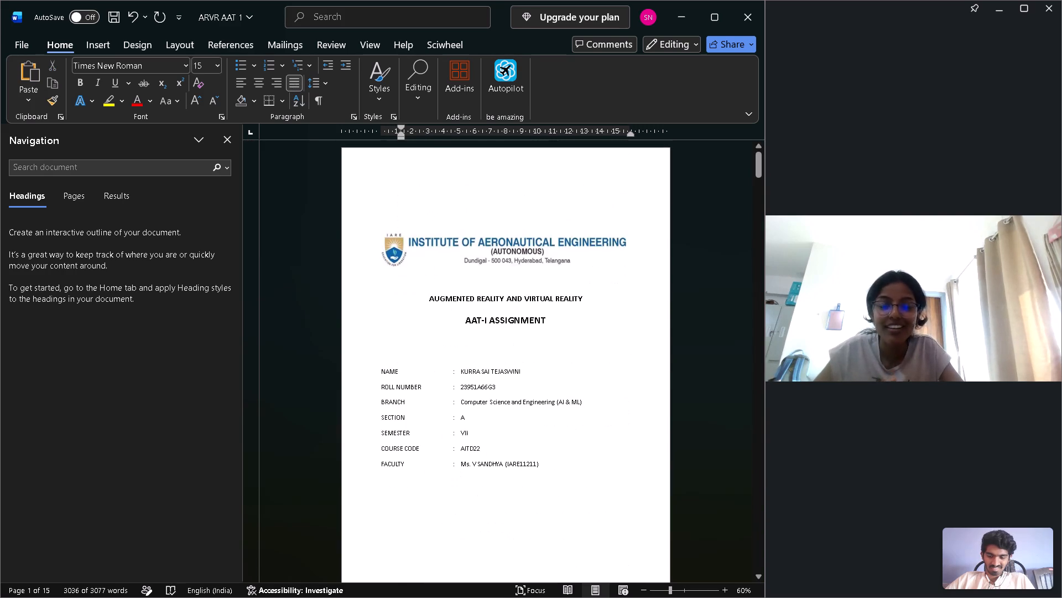
{"action": "key", "text": "ctrl+s"}
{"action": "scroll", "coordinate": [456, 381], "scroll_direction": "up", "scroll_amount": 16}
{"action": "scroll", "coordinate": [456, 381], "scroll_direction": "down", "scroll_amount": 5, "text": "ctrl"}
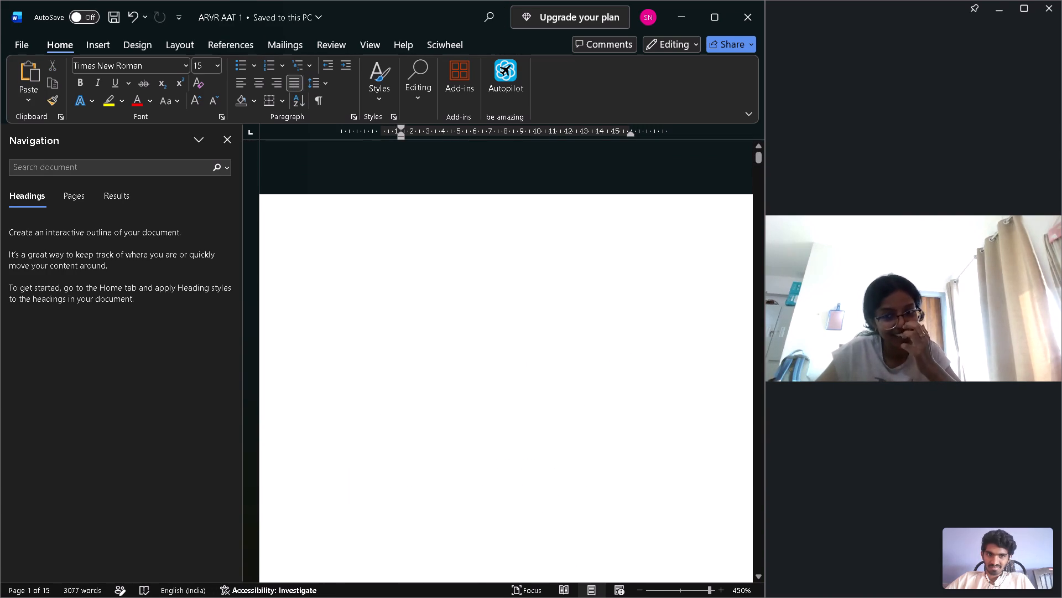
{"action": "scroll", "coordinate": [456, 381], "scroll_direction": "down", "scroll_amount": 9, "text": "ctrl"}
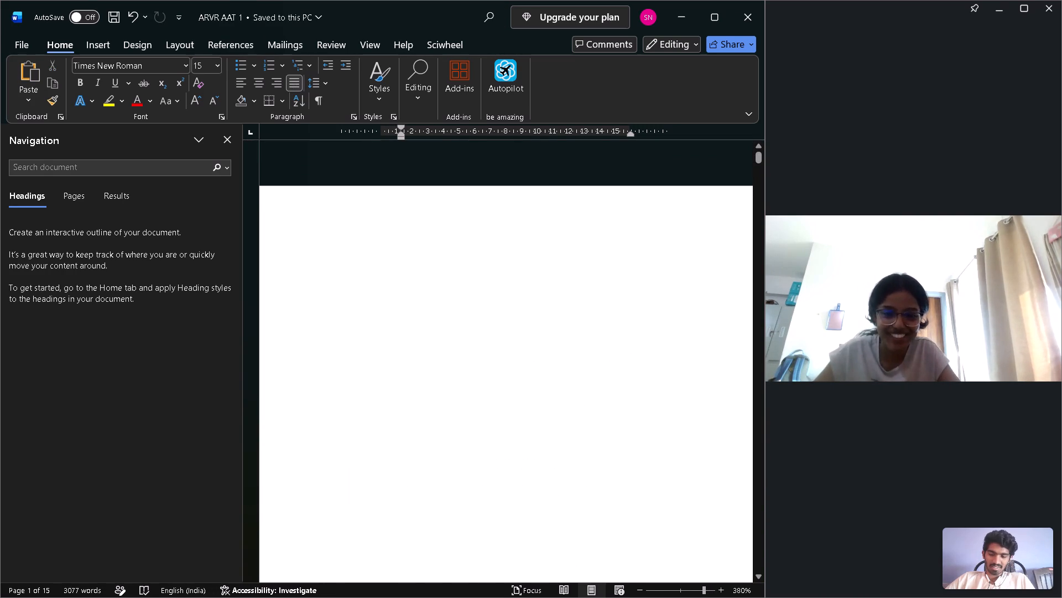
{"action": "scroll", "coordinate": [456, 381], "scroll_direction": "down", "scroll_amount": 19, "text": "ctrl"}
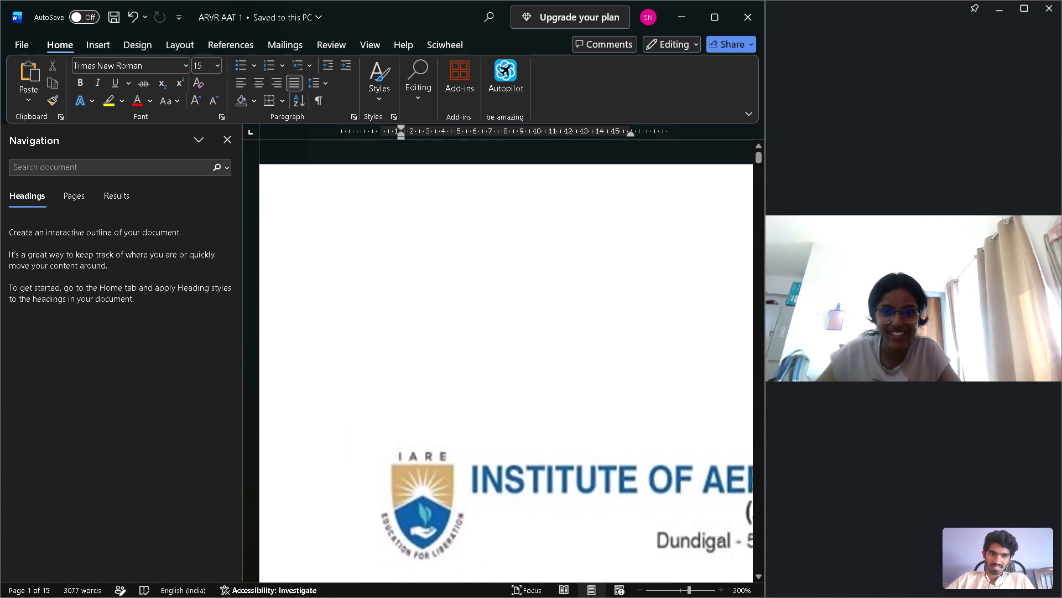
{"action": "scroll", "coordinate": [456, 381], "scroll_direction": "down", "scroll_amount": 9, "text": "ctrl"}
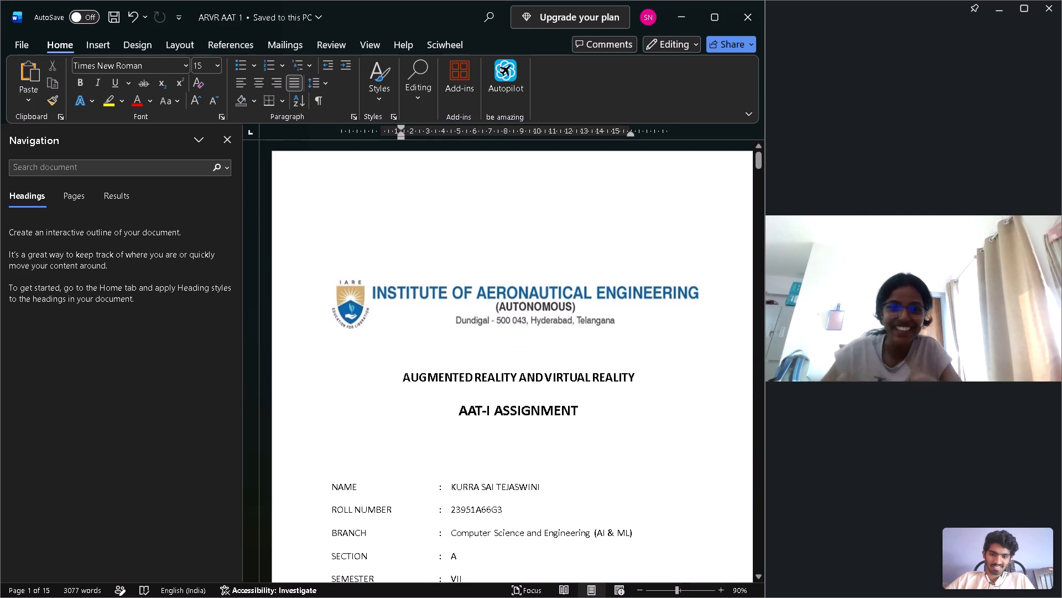
Export the document as a PDF named "ARVR AAT 1 G3" in the Telegram Desktop folder.
{"action": "left_click", "coordinate": [25, 37]}
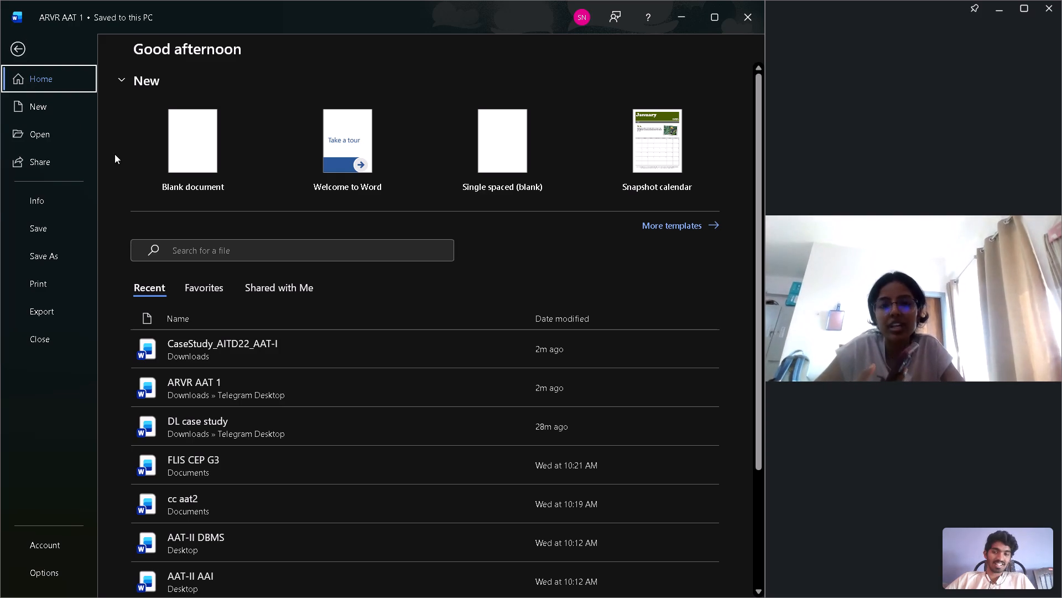
{"action": "left_click", "coordinate": [64, 314]}
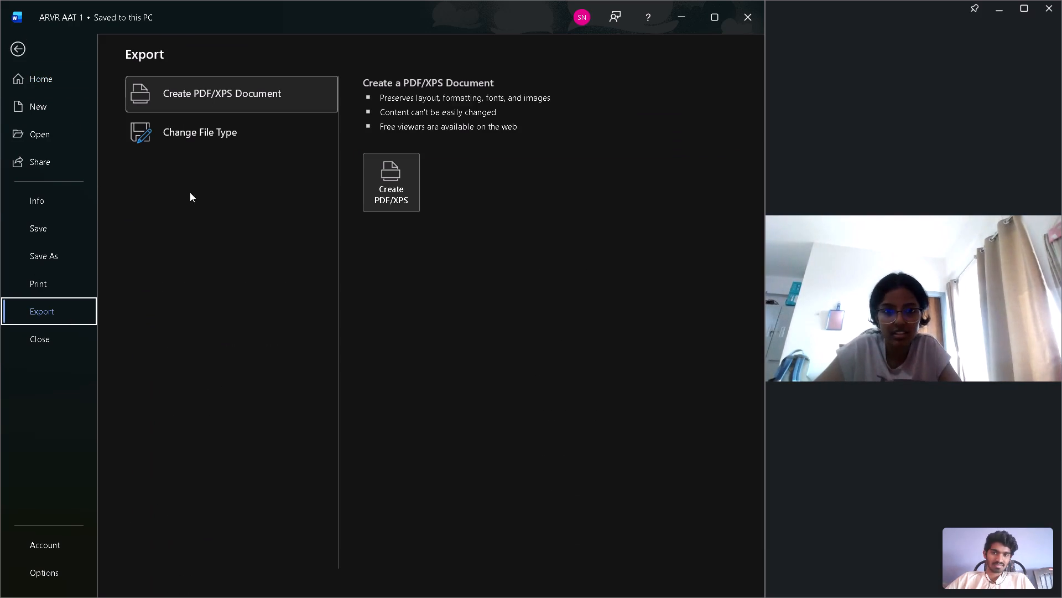
{"action": "left_click", "coordinate": [394, 182]}
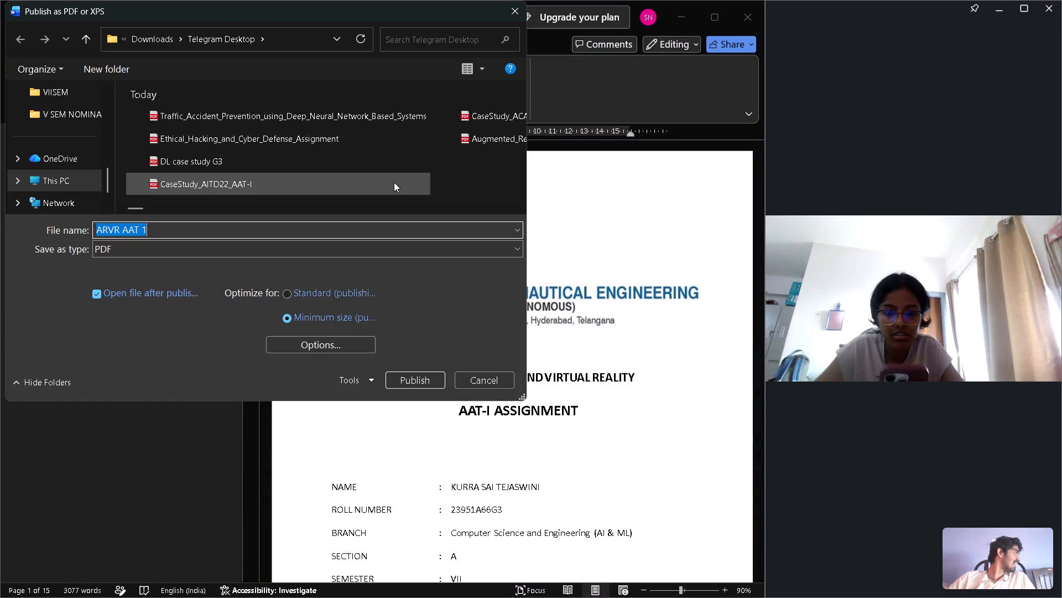
{"action": "key", "text": "Right"}
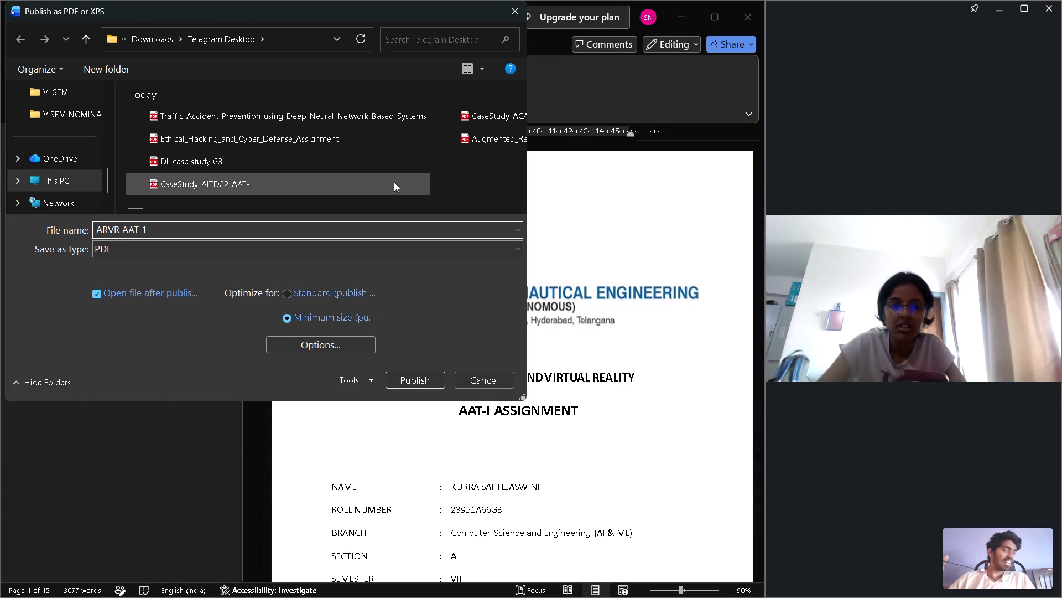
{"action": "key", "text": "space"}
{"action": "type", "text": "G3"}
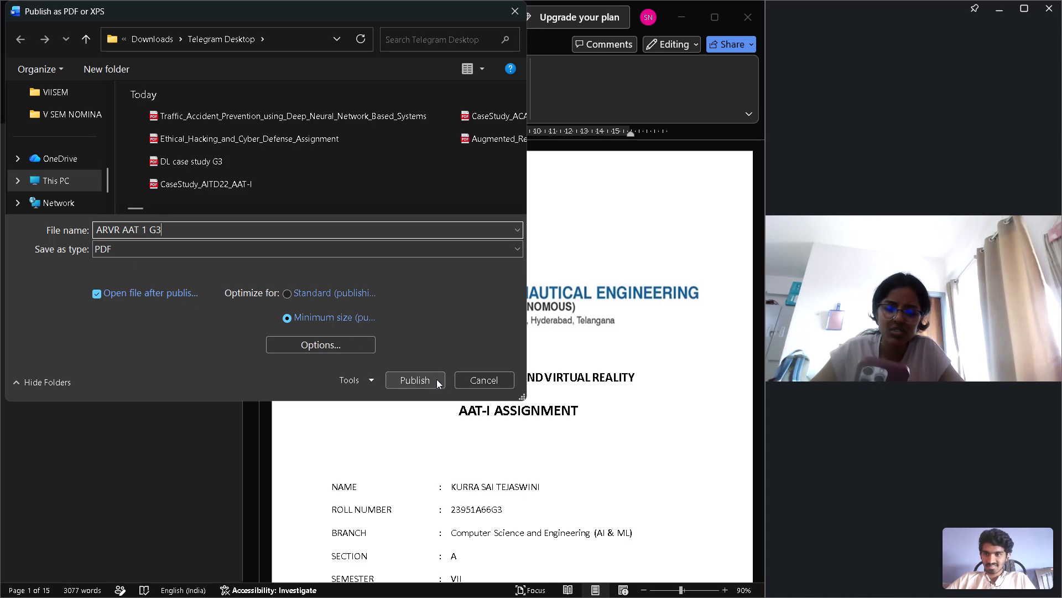
Publish the document as a minimum-size PDF named ARVR AAT 1 G3 in the Telegram Desktop downloads folder.
{"action": "left_click", "coordinate": [433, 378]}
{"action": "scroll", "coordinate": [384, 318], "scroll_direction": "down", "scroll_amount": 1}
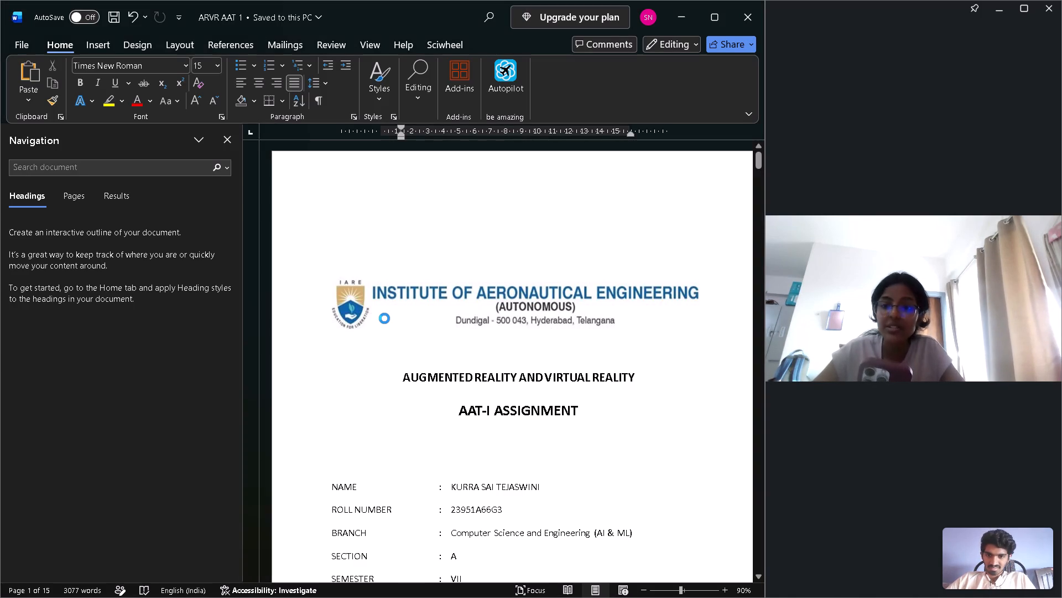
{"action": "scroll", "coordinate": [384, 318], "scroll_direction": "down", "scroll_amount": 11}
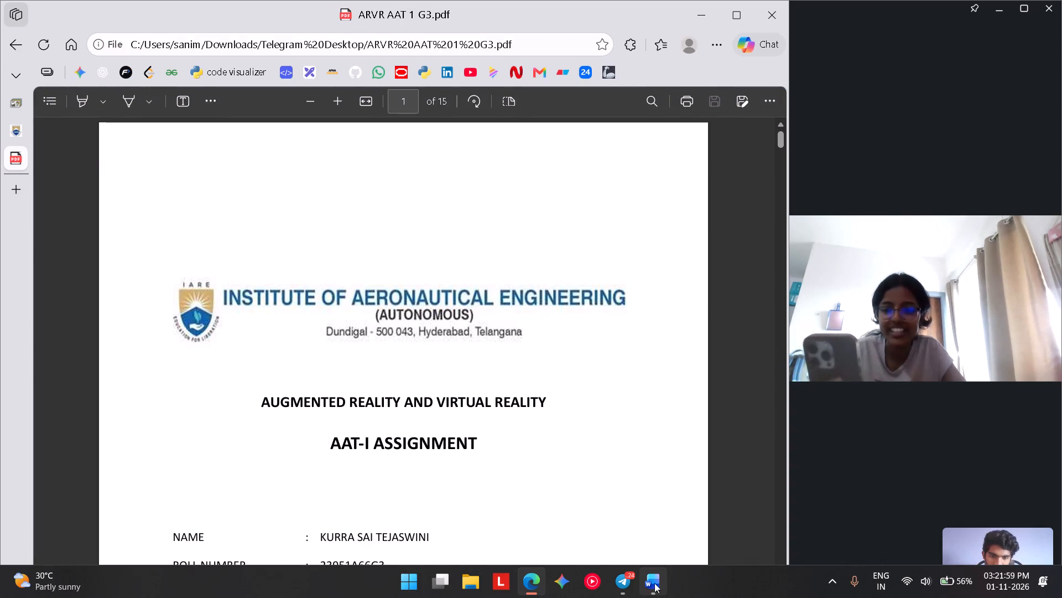
Copy the whole cover page of the Word document ARVR AAT 1, from the institute logo to below the FACULTY line.
{"action": "left_click", "coordinate": [652, 584]}
{"action": "scroll", "coordinate": [536, 436], "scroll_direction": "up", "scroll_amount": 1}
{"action": "scroll", "coordinate": [536, 436], "scroll_direction": "down", "scroll_amount": 1, "text": "ctrl"}
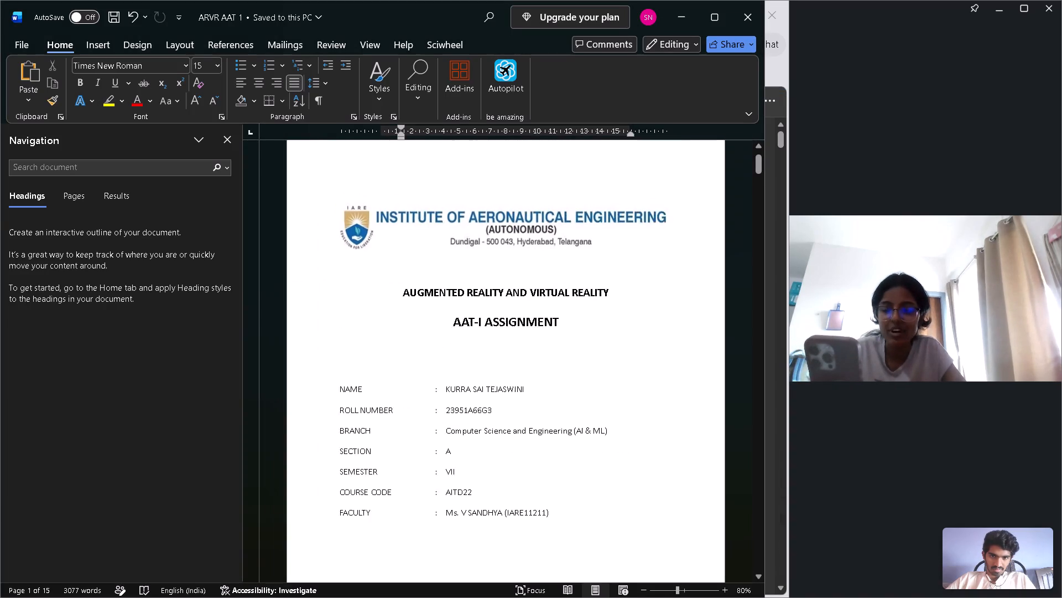
{"action": "scroll", "coordinate": [536, 436], "scroll_direction": "down", "scroll_amount": 1, "text": "ctrl"}
{"action": "left_click_drag", "start_coordinate": [351, 205], "coordinate": [358, 214]}
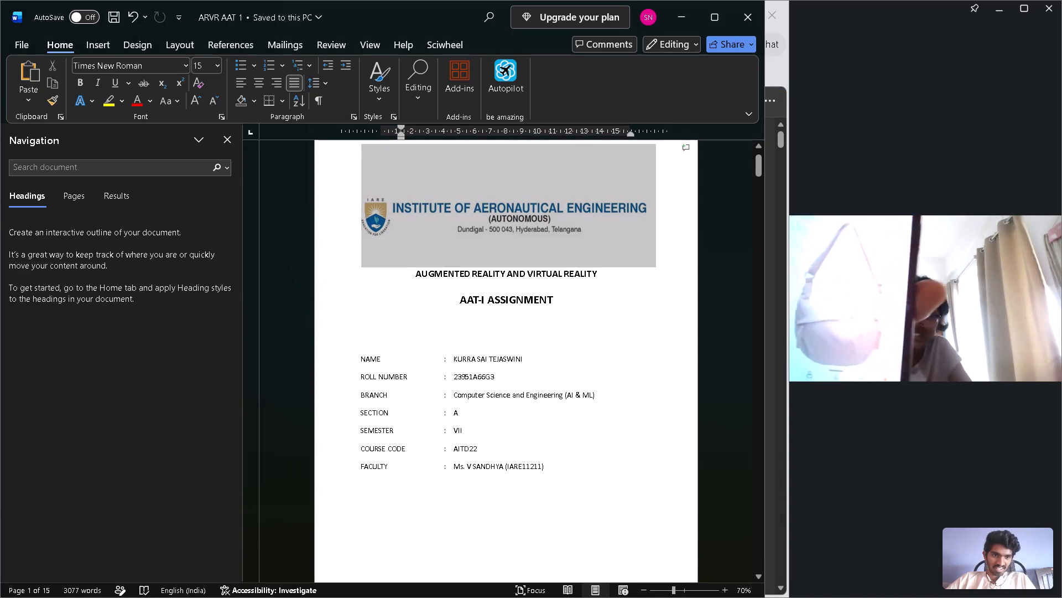
{"action": "left_click_drag", "start_coordinate": [358, 214], "coordinate": [558, 539]}
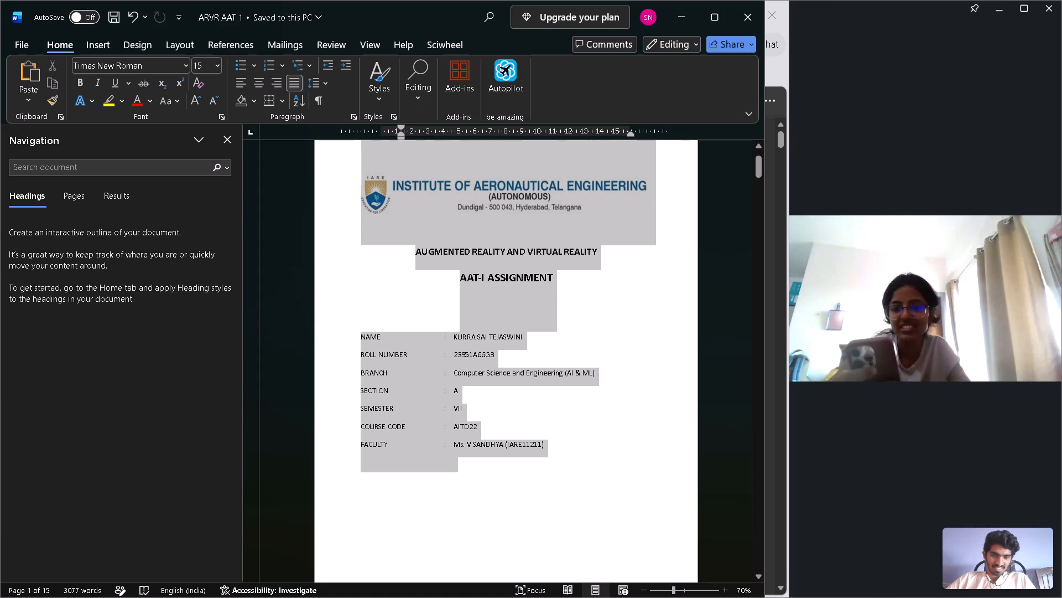
{"action": "left_click_drag", "start_coordinate": [558, 539], "coordinate": [581, 410]}
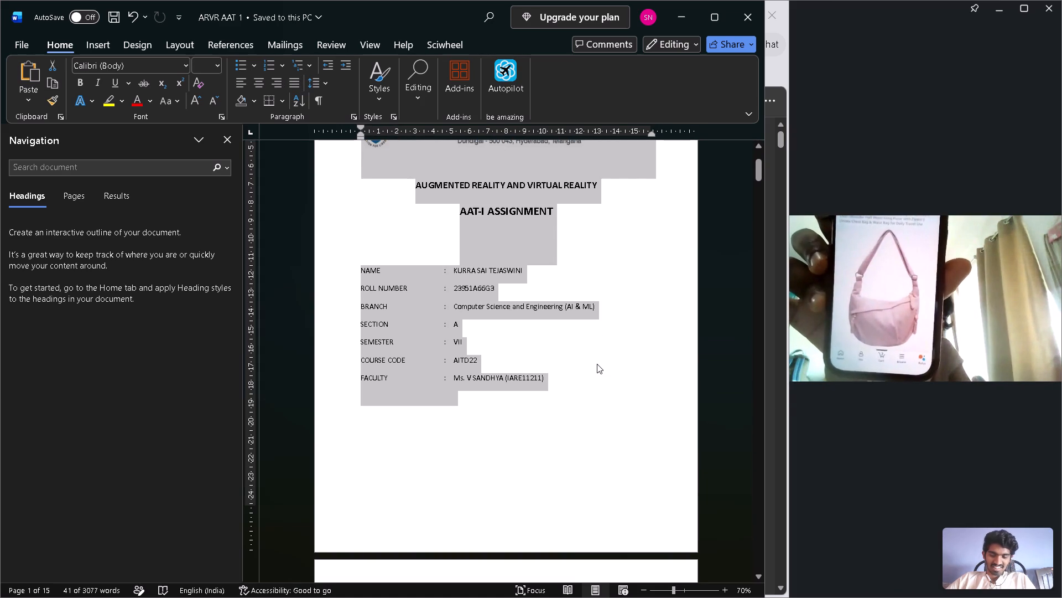
{"action": "key", "text": "ctrl+c"}
{"action": "key", "text": "ctrl+c"}
{"action": "key", "text": "ctrl+c"}
{"action": "scroll", "coordinate": [597, 364], "scroll_direction": "down", "scroll_amount": 4}
{"action": "scroll", "coordinate": [597, 364], "scroll_direction": "up", "scroll_amount": 5}
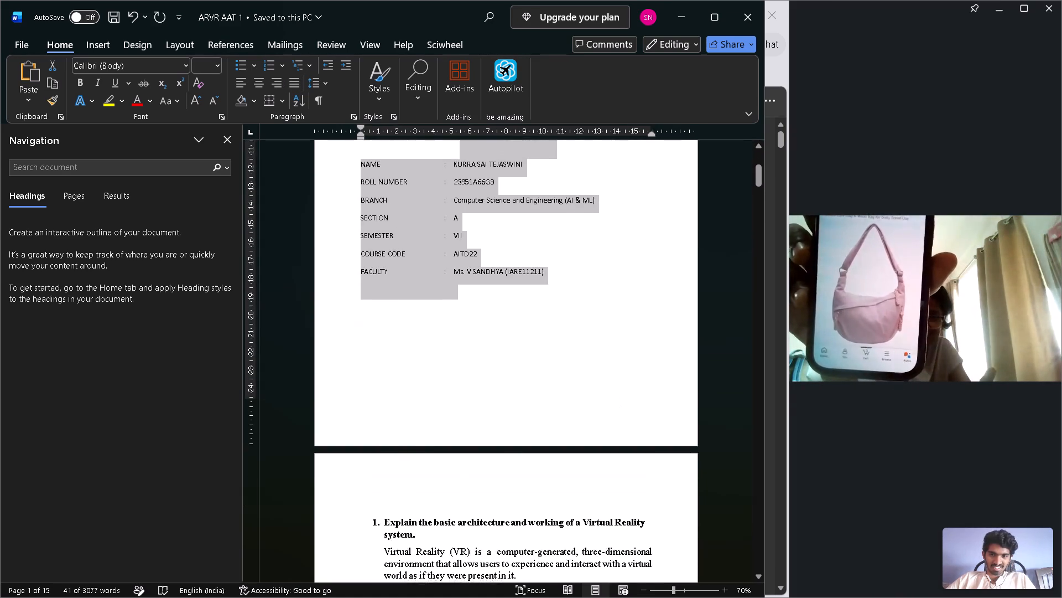
{"action": "scroll", "coordinate": [597, 364], "scroll_direction": "up", "scroll_amount": 6}
{"action": "key", "text": "ctrl+c"}
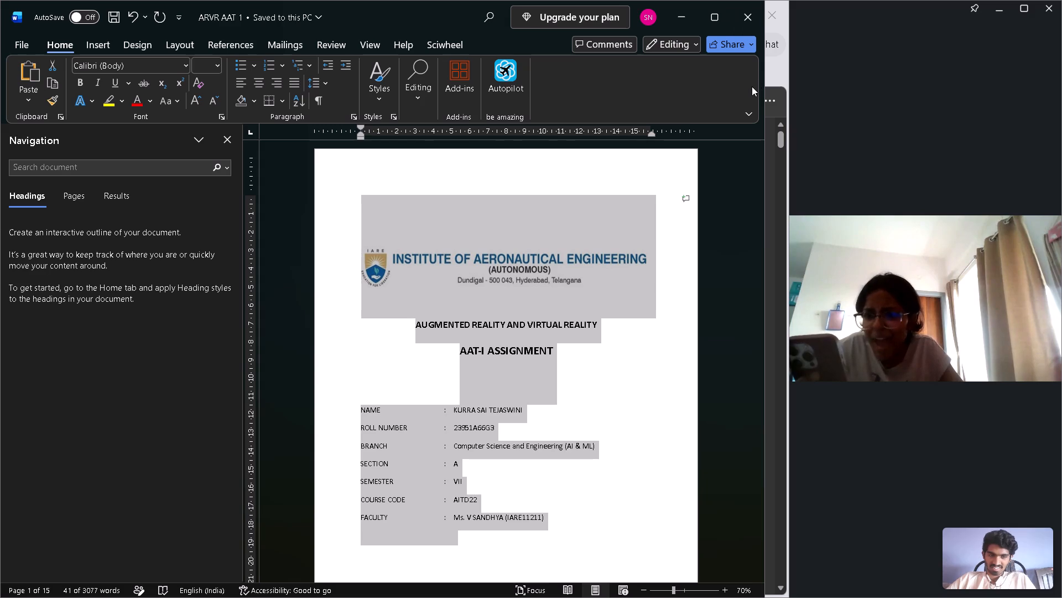
{"action": "key", "text": "ctrl+c"}
Close the ARVR AAT 1 document.
{"action": "left_click", "coordinate": [746, 11]}
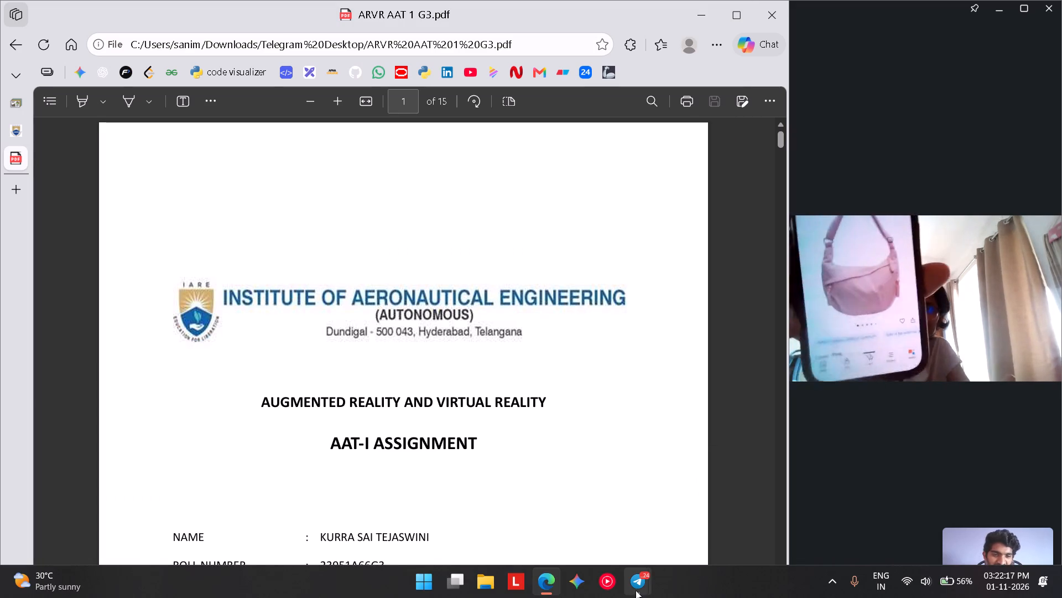
Switch to Telegram.
{"action": "left_click", "coordinate": [642, 585]}
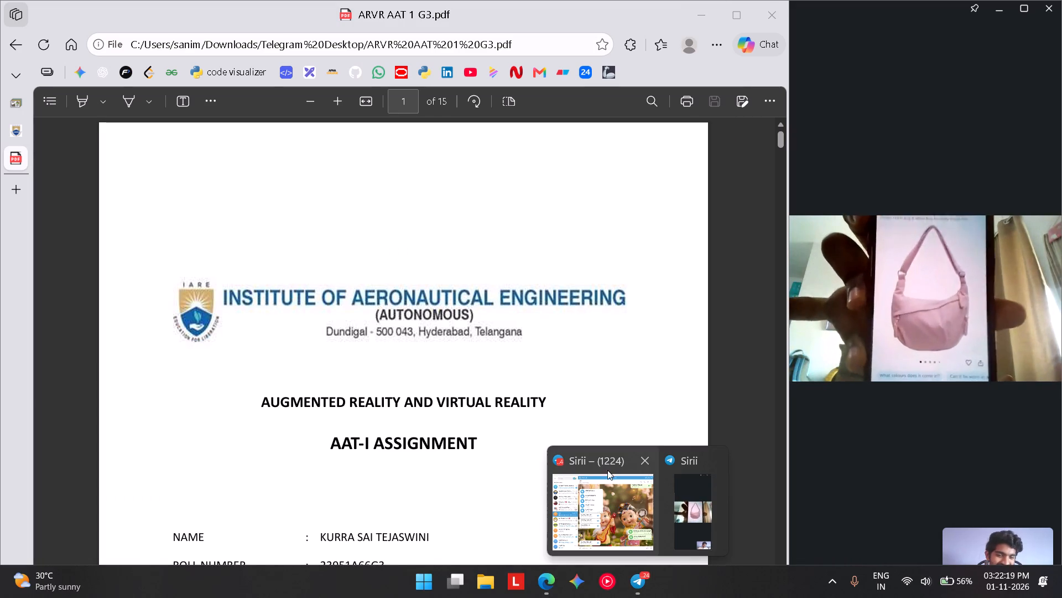
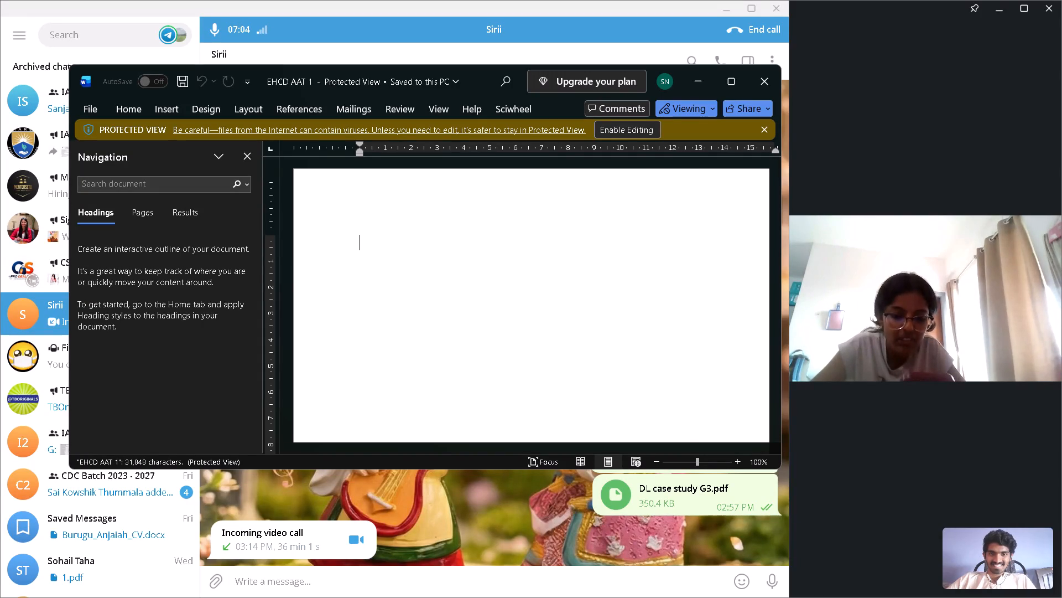
Enable editing of the EHCD AAT 1 document.
{"action": "left_click", "coordinate": [650, 131]}
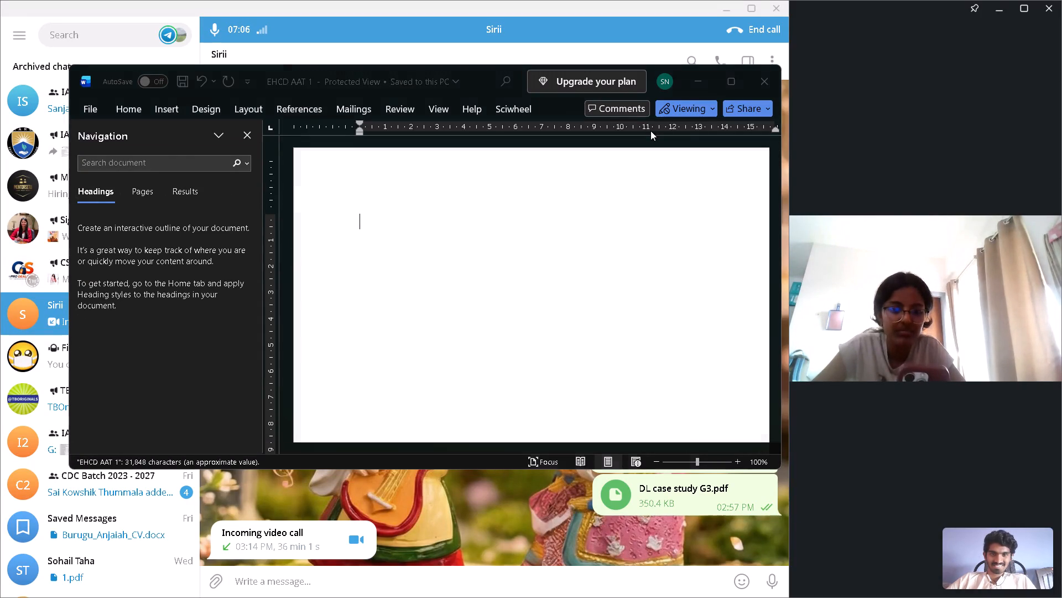
{"action": "scroll", "coordinate": [420, 222], "scroll_direction": "down", "scroll_amount": 4, "text": "ctrl"}
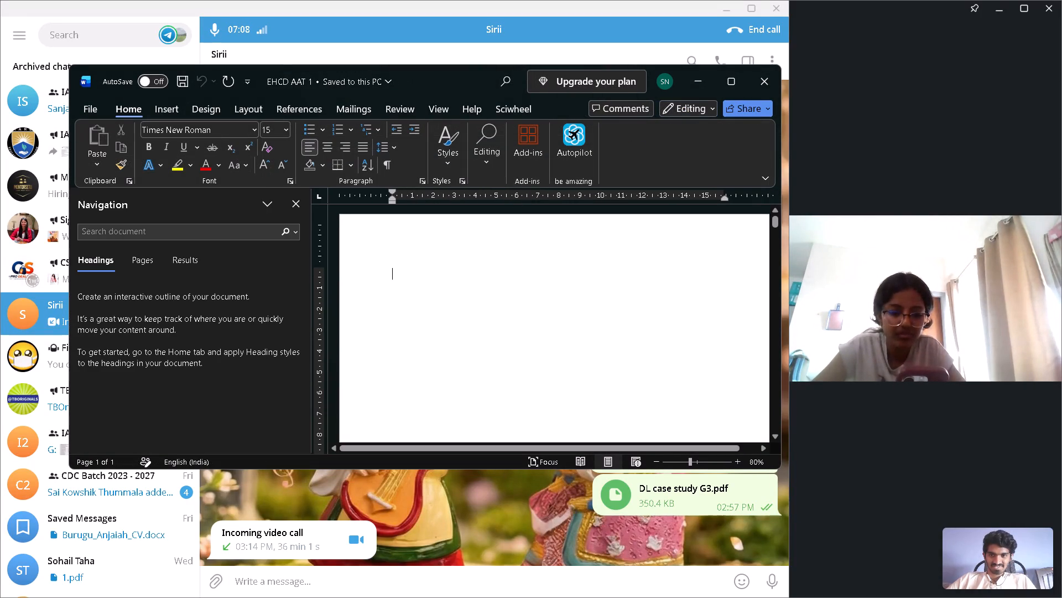
{"action": "scroll", "coordinate": [420, 222], "scroll_direction": "down", "scroll_amount": 4, "text": "ctrl"}
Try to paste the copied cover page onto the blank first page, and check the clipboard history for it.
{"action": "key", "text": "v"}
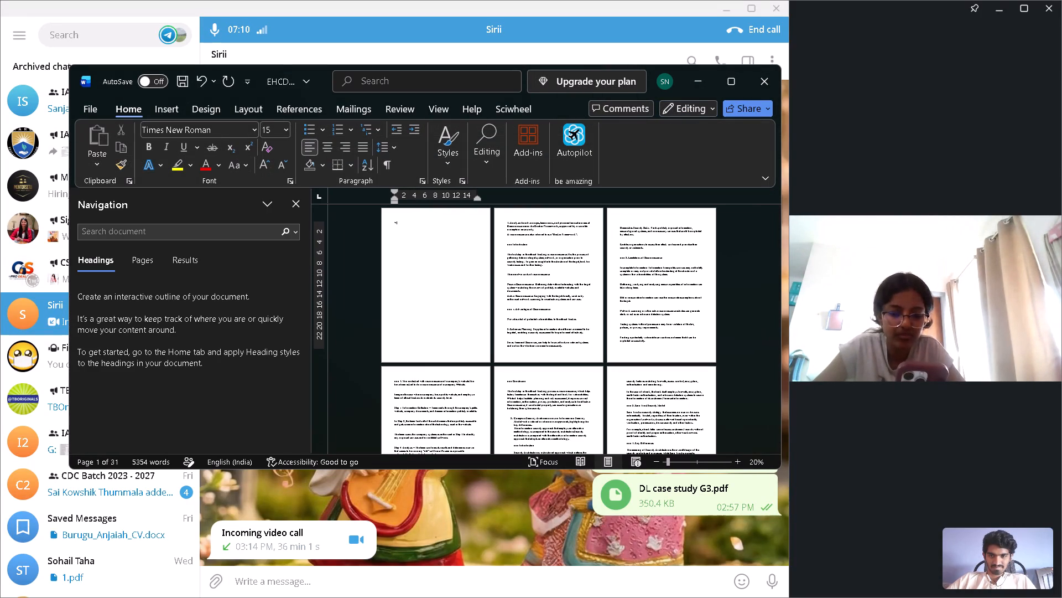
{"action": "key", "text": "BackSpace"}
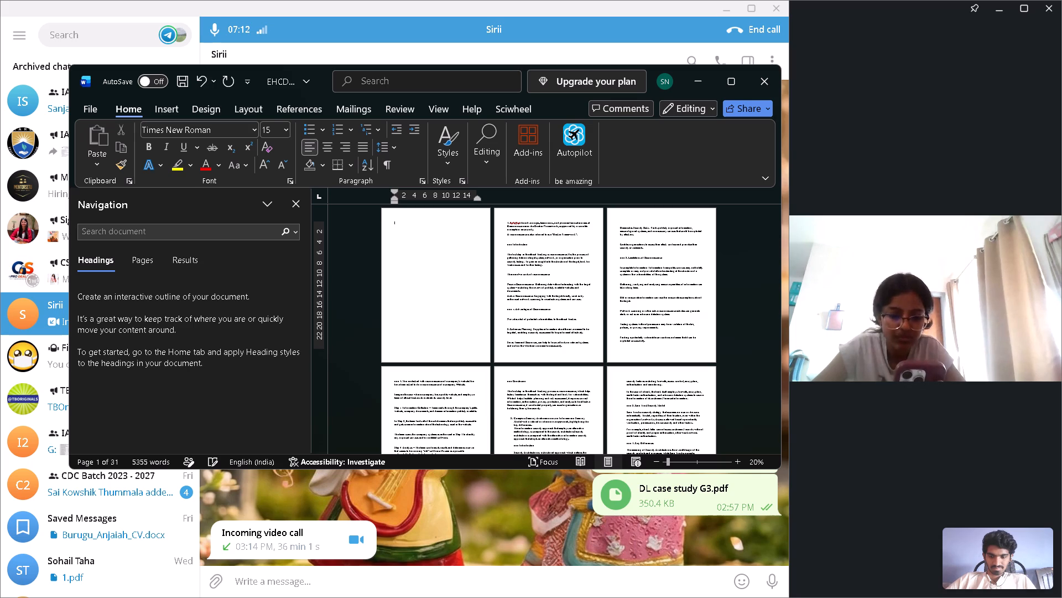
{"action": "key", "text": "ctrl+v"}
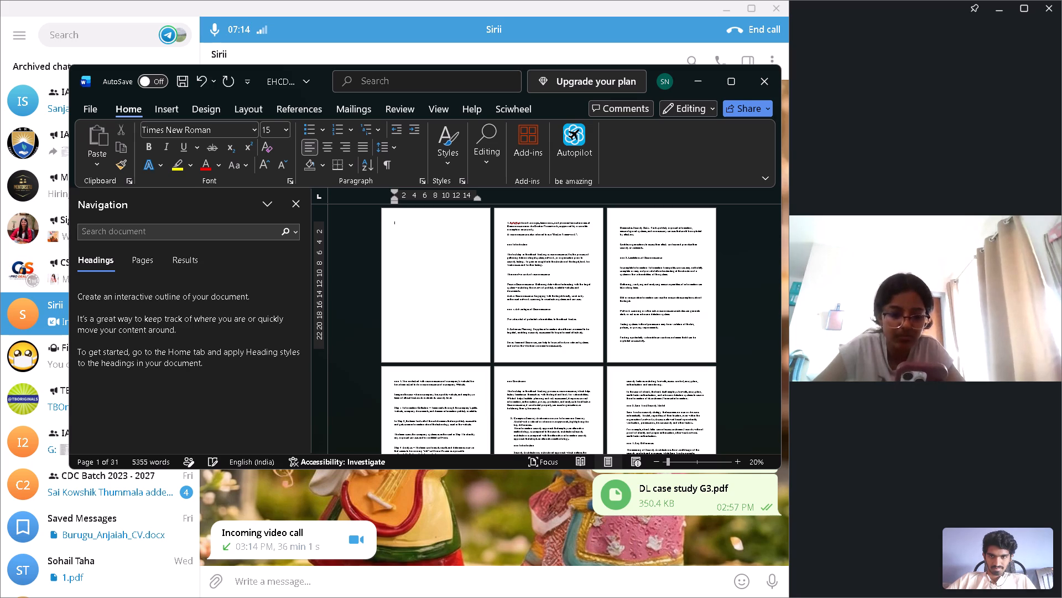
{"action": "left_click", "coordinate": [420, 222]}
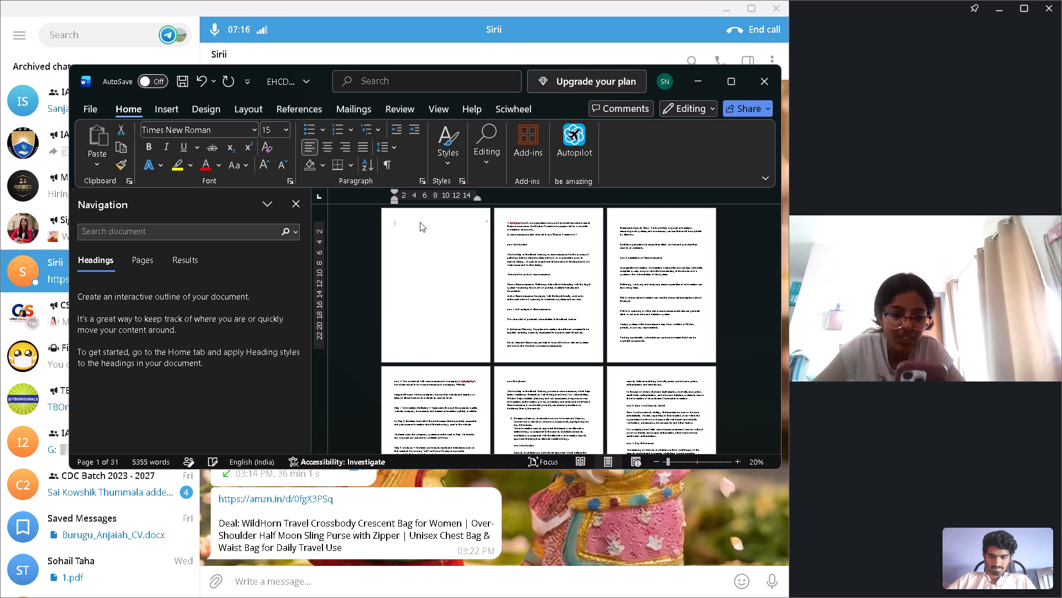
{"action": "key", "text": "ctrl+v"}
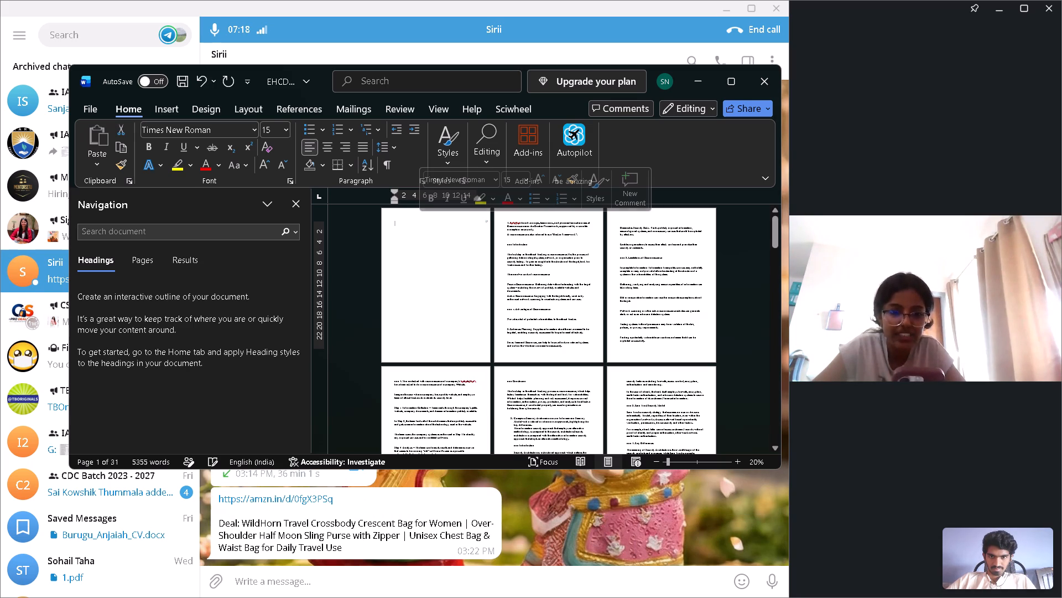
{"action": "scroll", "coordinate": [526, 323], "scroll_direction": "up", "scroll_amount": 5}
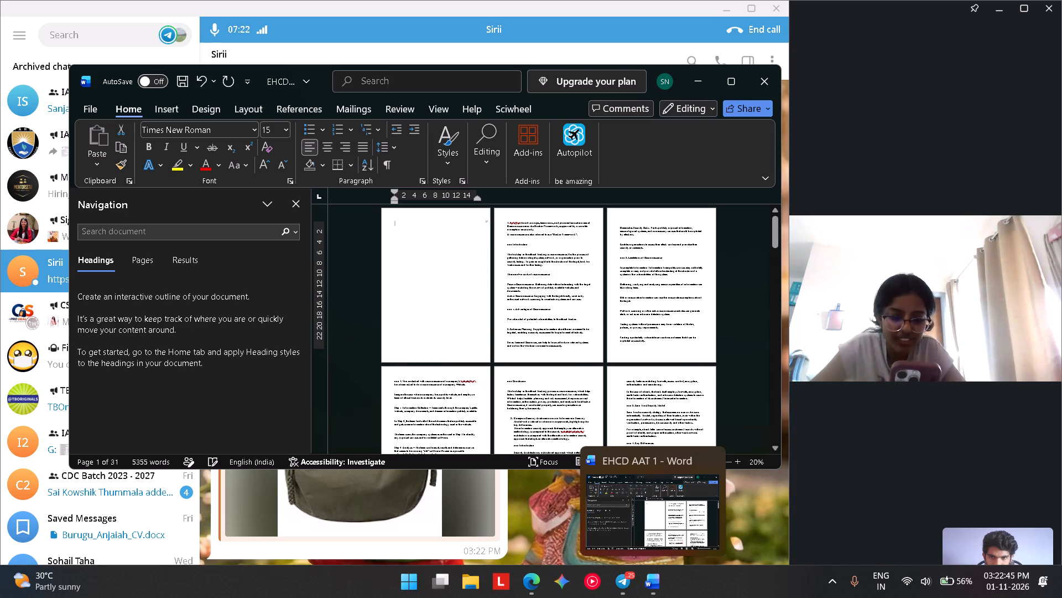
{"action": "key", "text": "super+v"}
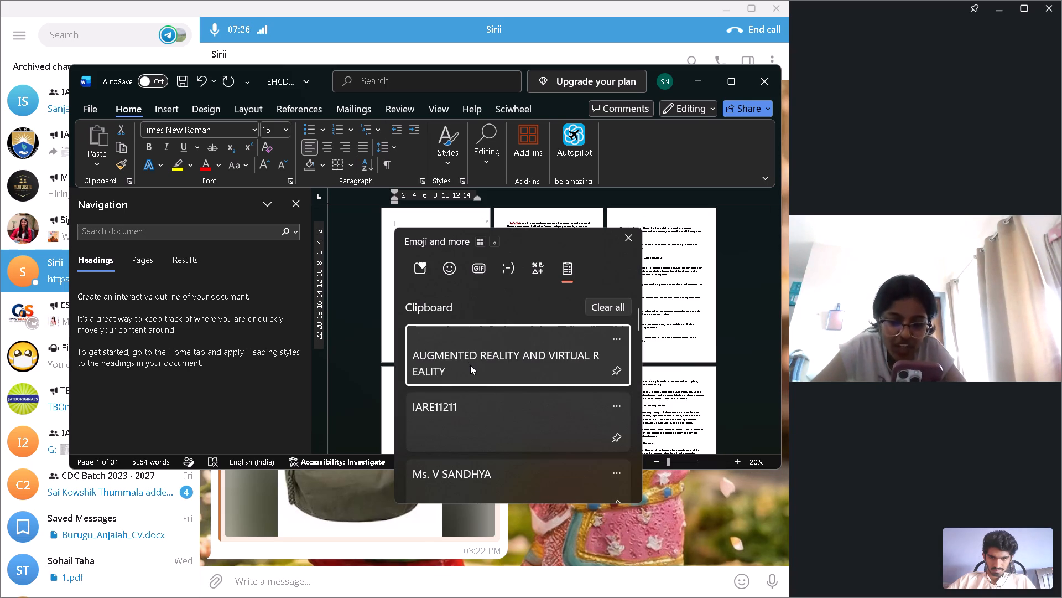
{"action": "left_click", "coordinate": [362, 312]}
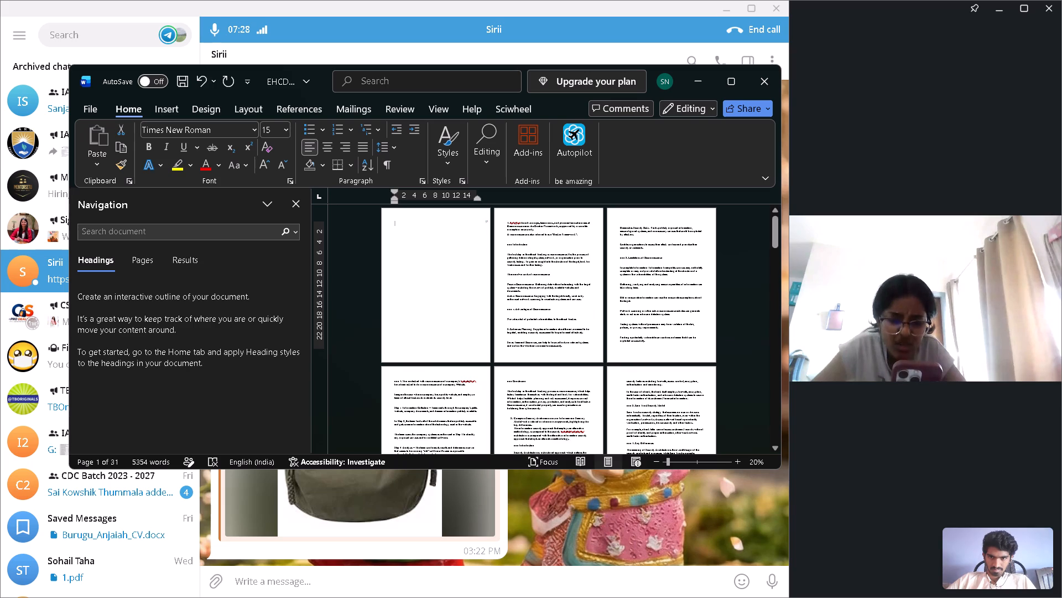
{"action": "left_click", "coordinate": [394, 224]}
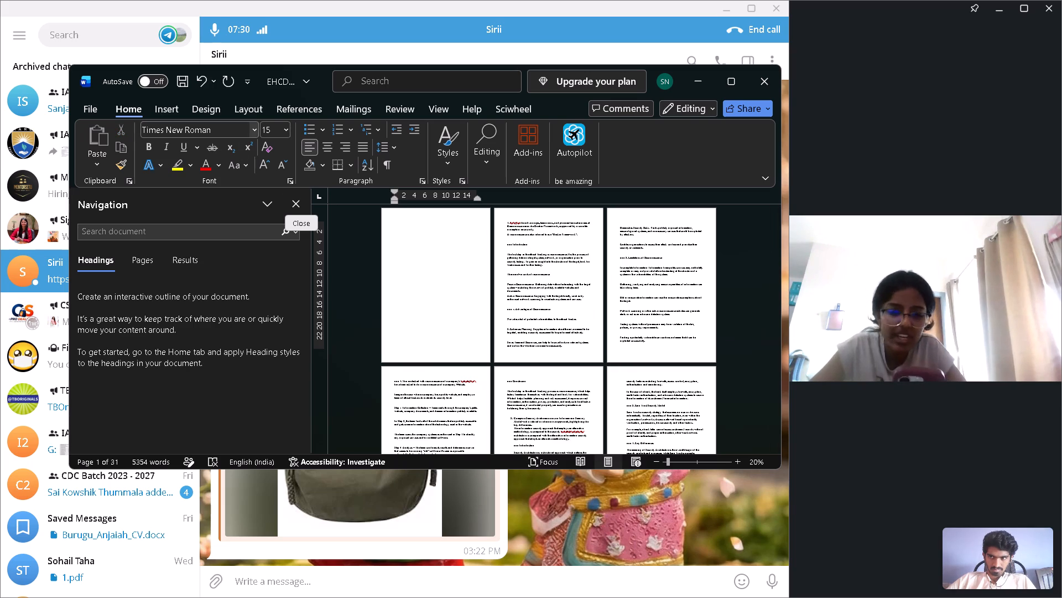
Open the ARVR AAT 1 Word document from the Telegram Desktop folder in Downloads.
{"action": "left_click", "coordinate": [103, 114]}
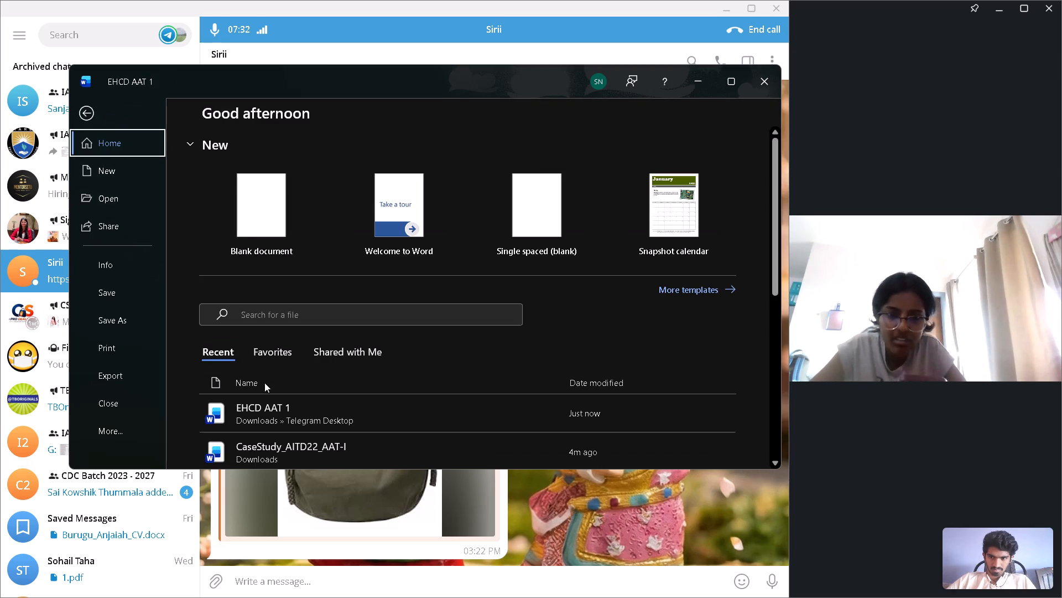
{"action": "scroll", "coordinate": [275, 432], "scroll_direction": "down", "scroll_amount": 1}
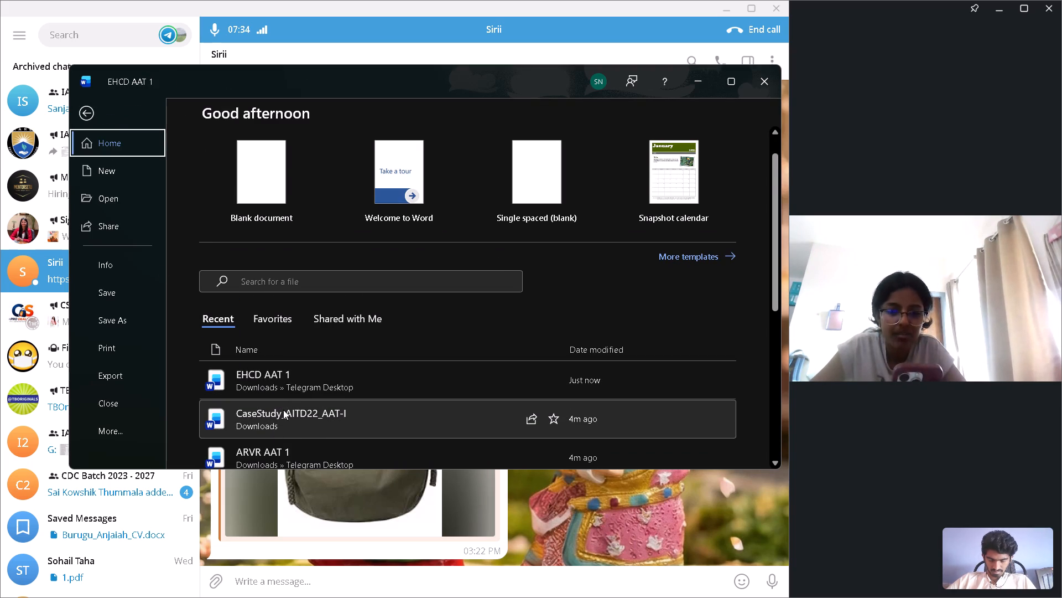
{"action": "scroll", "coordinate": [284, 411], "scroll_direction": "down", "scroll_amount": 1}
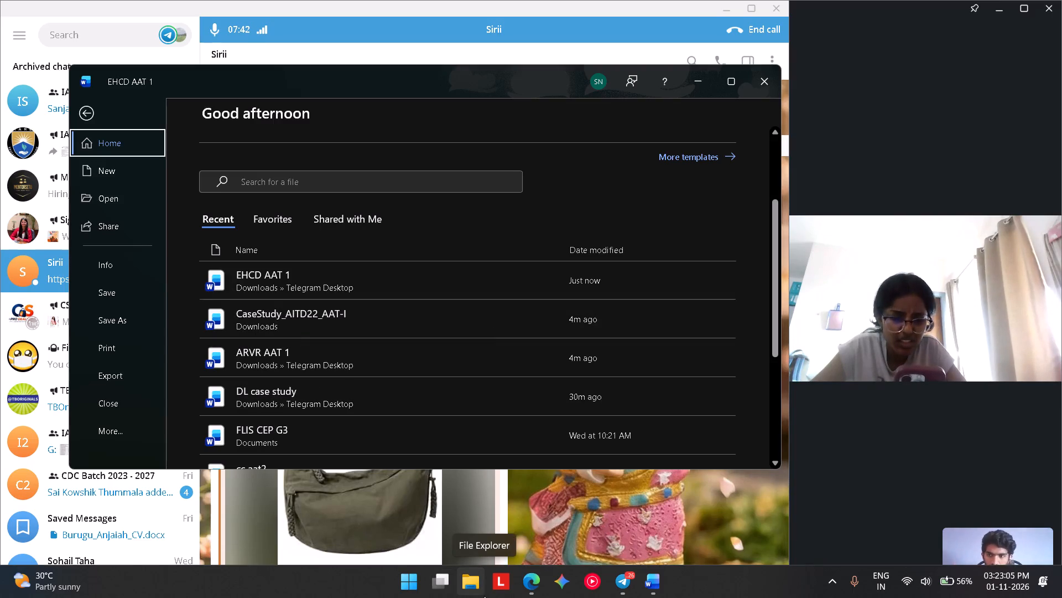
{"action": "left_click", "coordinate": [139, 190]}
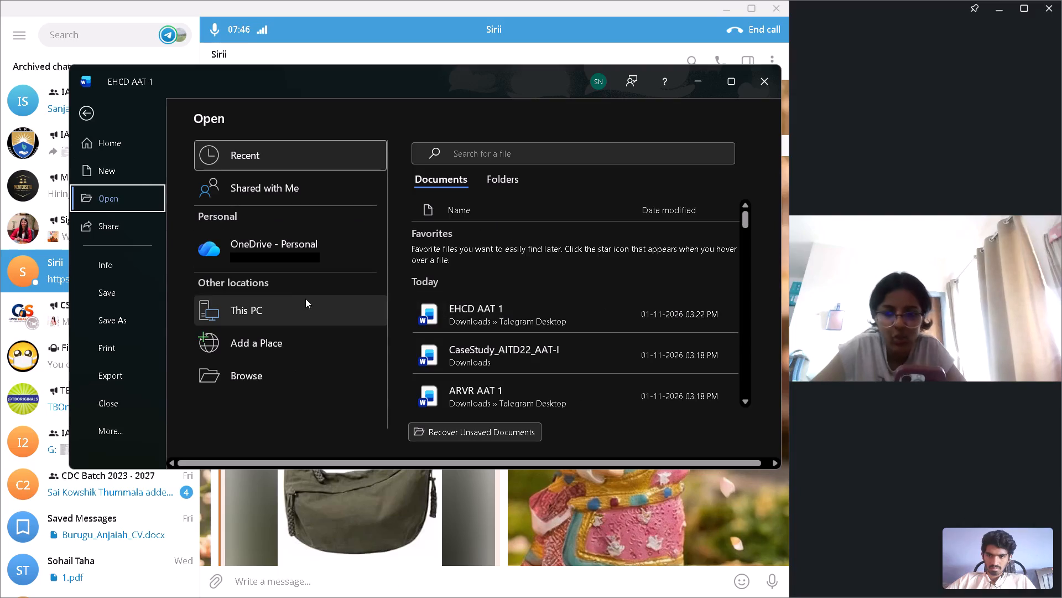
{"action": "left_click", "coordinate": [277, 365]}
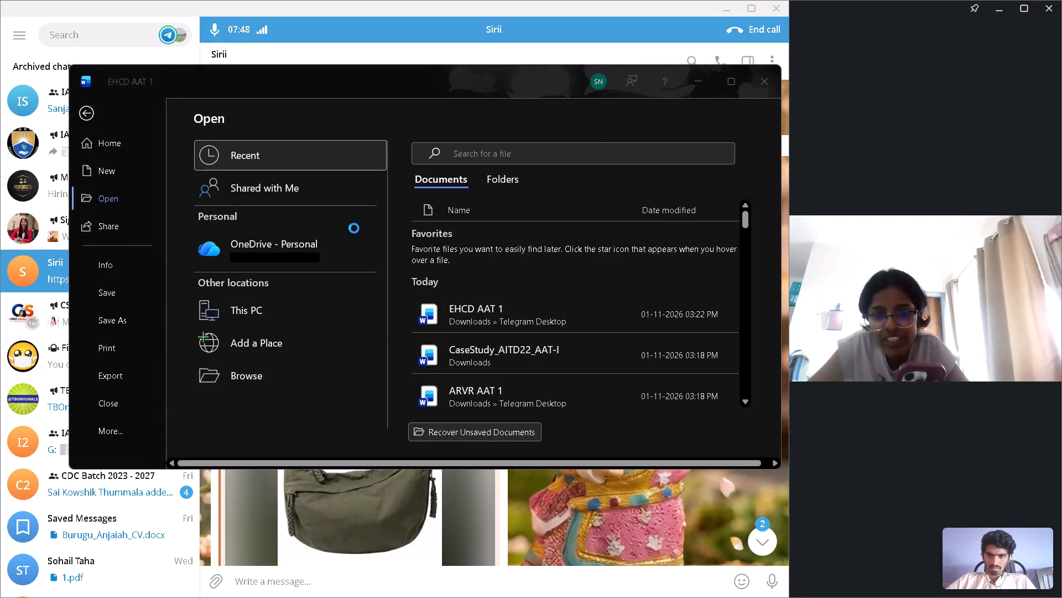
{"action": "scroll", "coordinate": [298, 215], "scroll_direction": "down", "scroll_amount": 1}
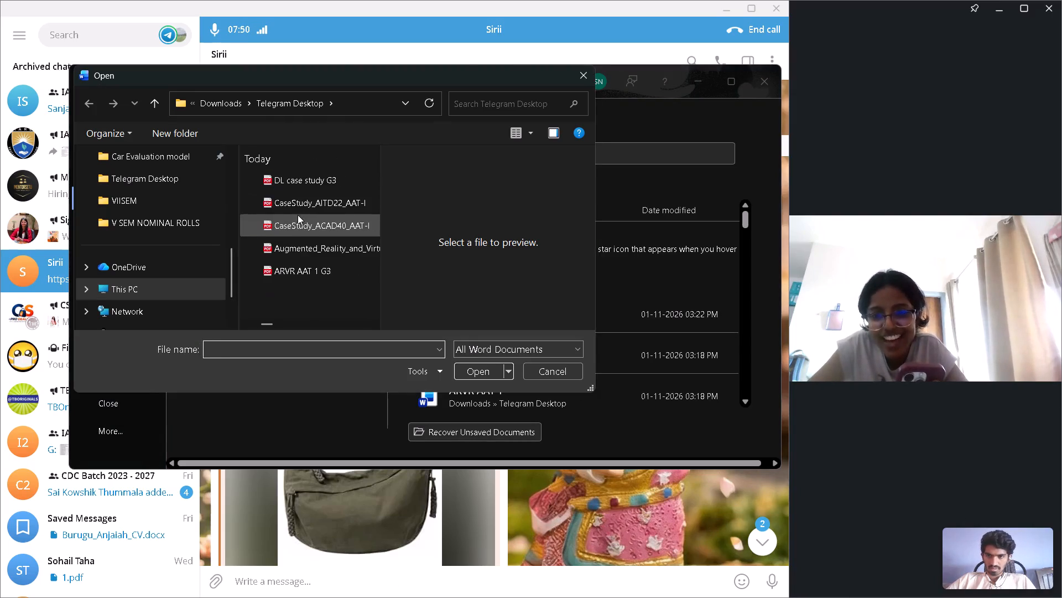
{"action": "scroll", "coordinate": [298, 215], "scroll_direction": "down", "scroll_amount": 1}
{"action": "scroll", "coordinate": [280, 191], "scroll_direction": "up", "scroll_amount": 5}
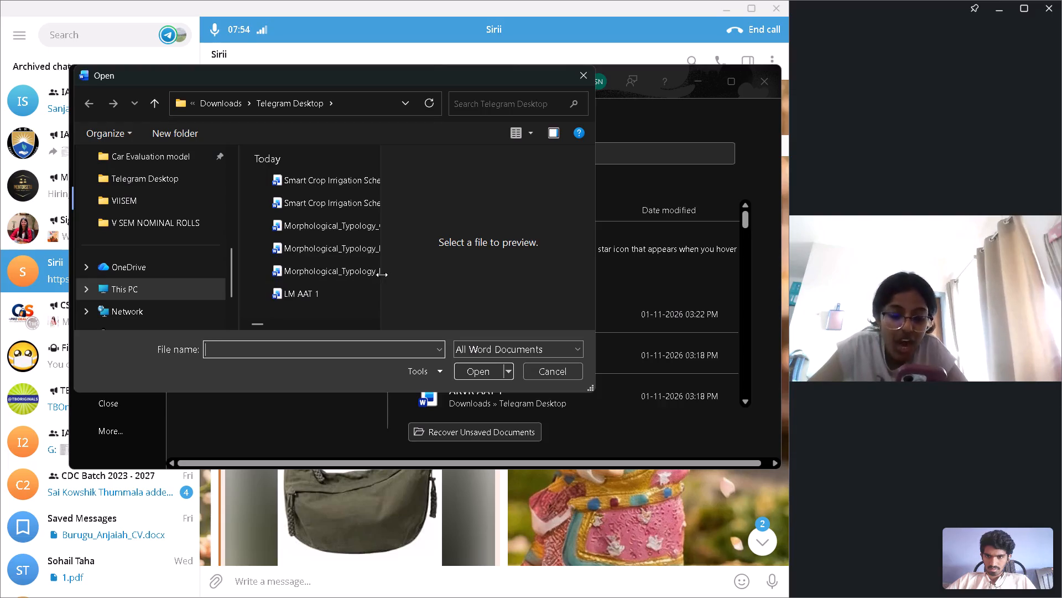
{"action": "left_click_drag", "start_coordinate": [382, 275], "coordinate": [511, 273]}
{"action": "scroll", "coordinate": [386, 250], "scroll_direction": "down", "scroll_amount": 1}
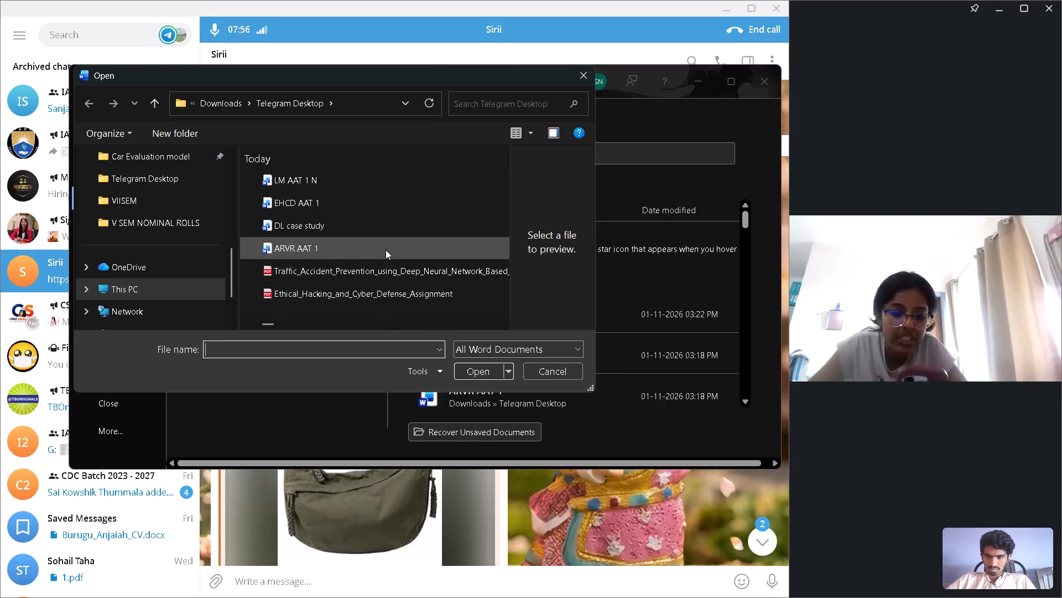
{"action": "scroll", "coordinate": [386, 250], "scroll_direction": "down", "scroll_amount": 1}
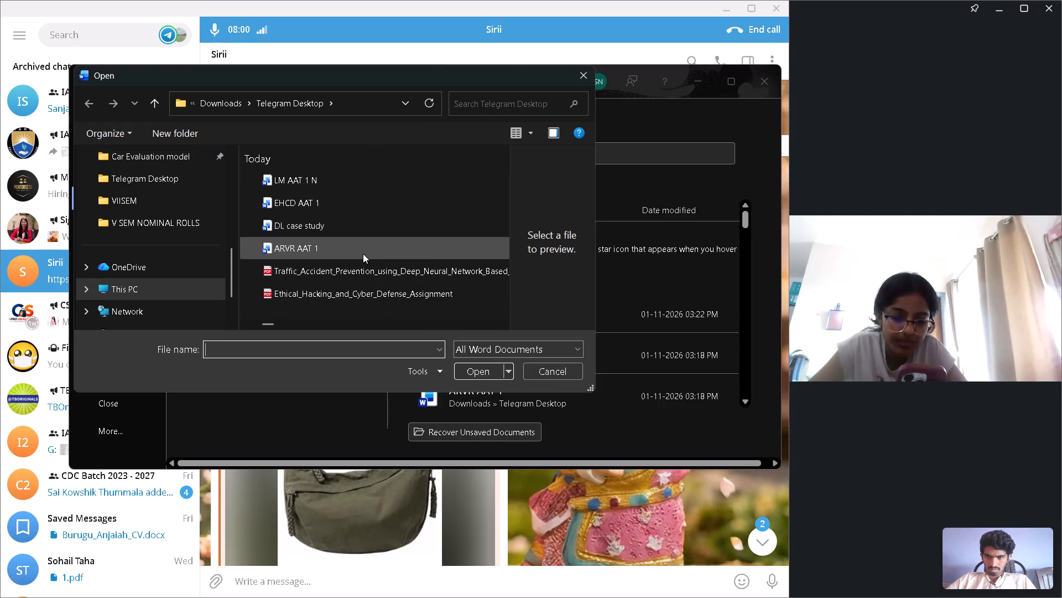
{"action": "double_click", "coordinate": [363, 254]}
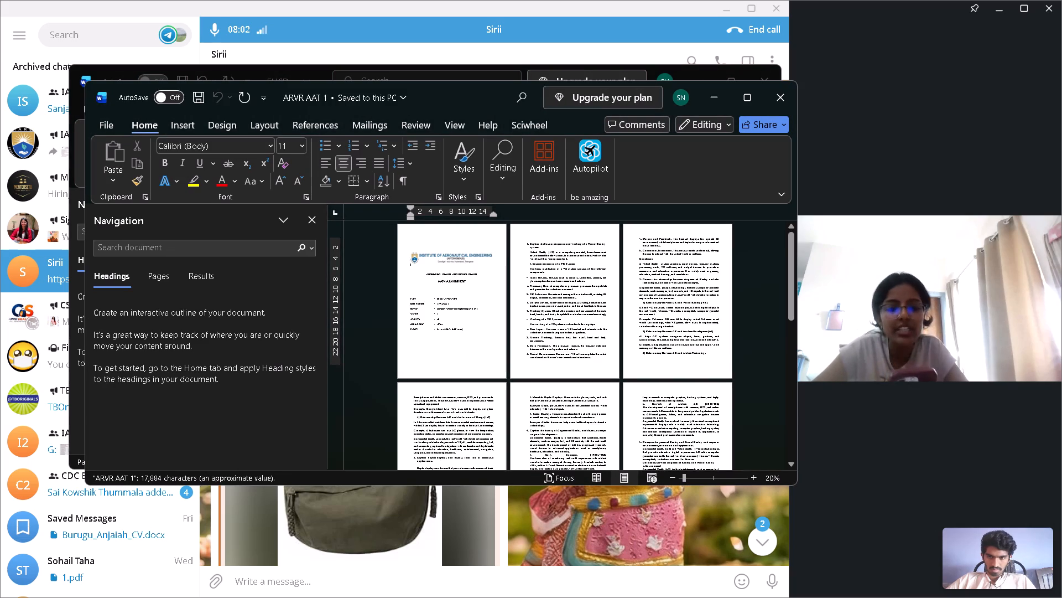
Copy the whole cover page of ARVR AAT 1, from the institute header to the last details line, and close that document.
{"action": "left_click_drag", "start_coordinate": [481, 337], "coordinate": [420, 282]}
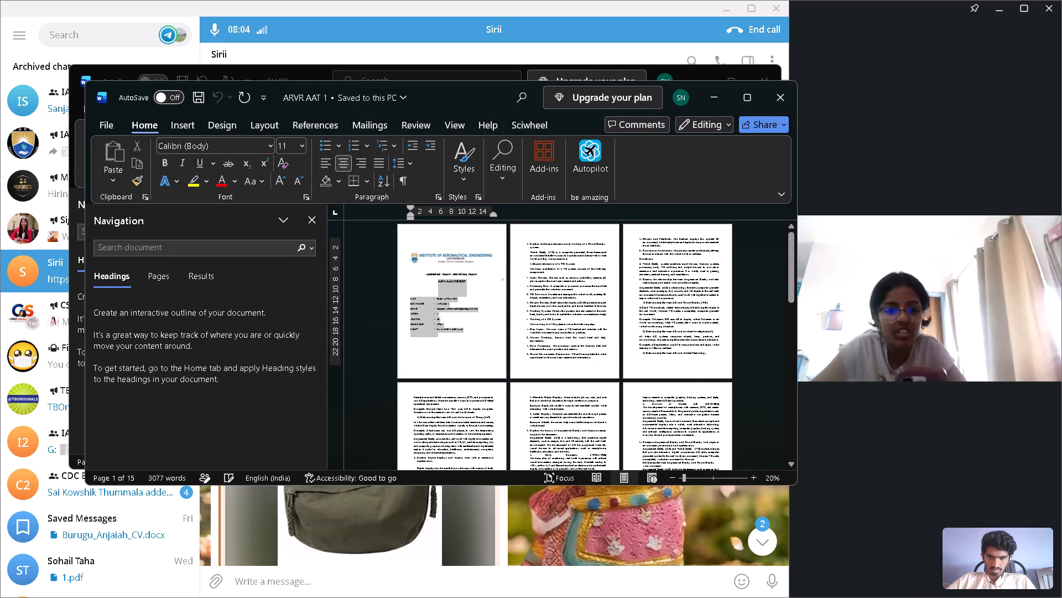
{"action": "left_click_drag", "start_coordinate": [420, 282], "coordinate": [401, 264]}
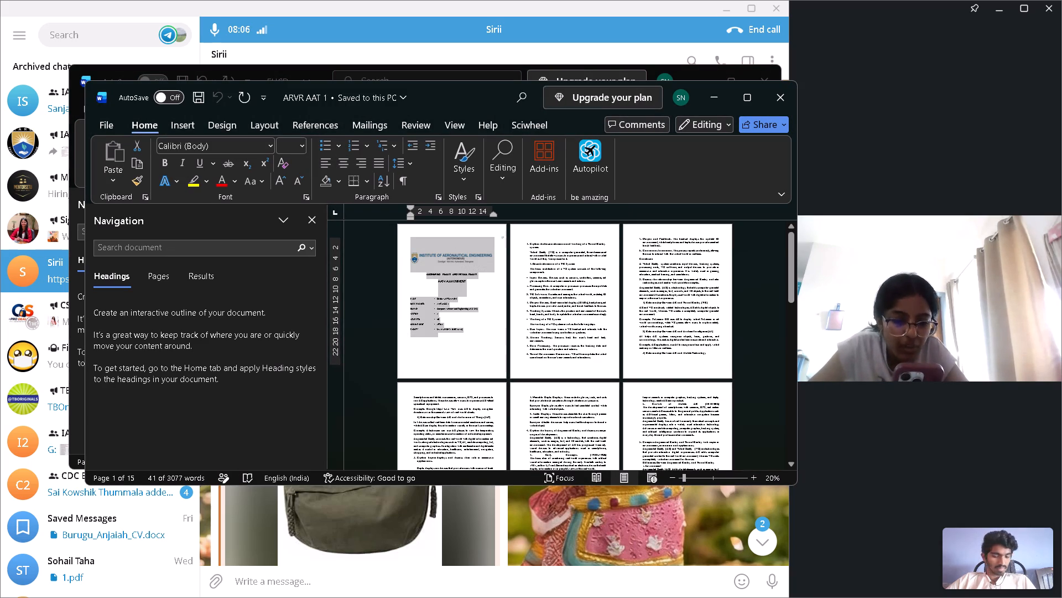
{"action": "key", "text": "ctrl+c"}
{"action": "key", "text": "ctrl+c"}
{"action": "key", "text": "ctrl+c"}
{"action": "key", "text": "ctrl+c"}
{"action": "key", "text": "ctrl+c"}
{"action": "key", "text": "ctrl+c"}
{"action": "key", "text": "ctrl+c"}
{"action": "key", "text": "ctrl+c"}
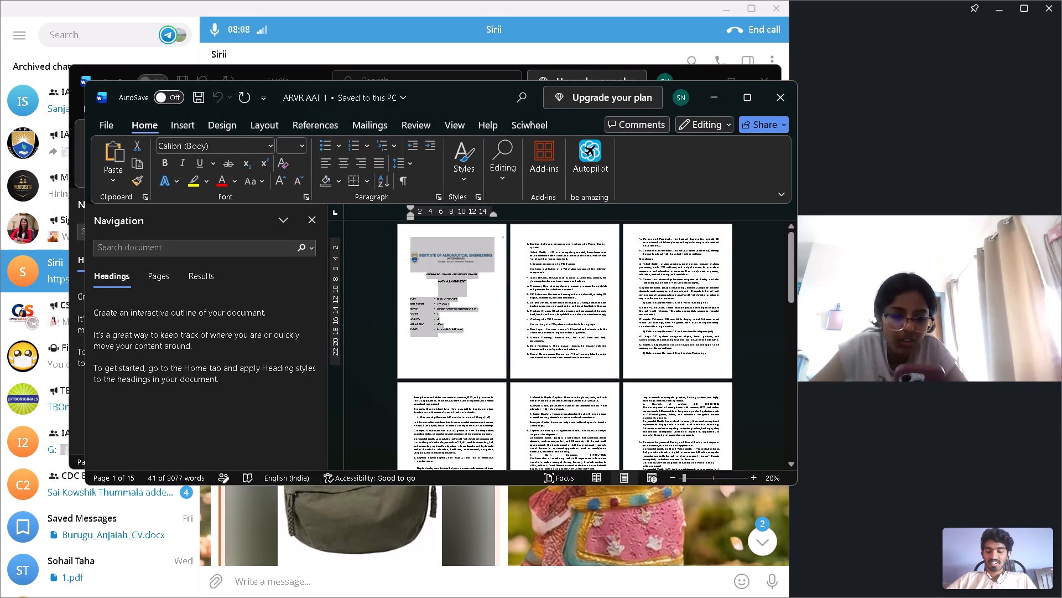
{"action": "key", "text": "ctrl+c"}
{"action": "key", "text": "ctrl+c"}
{"action": "key", "text": "ctrl+c"}
{"action": "key", "text": "ctrl+c"}
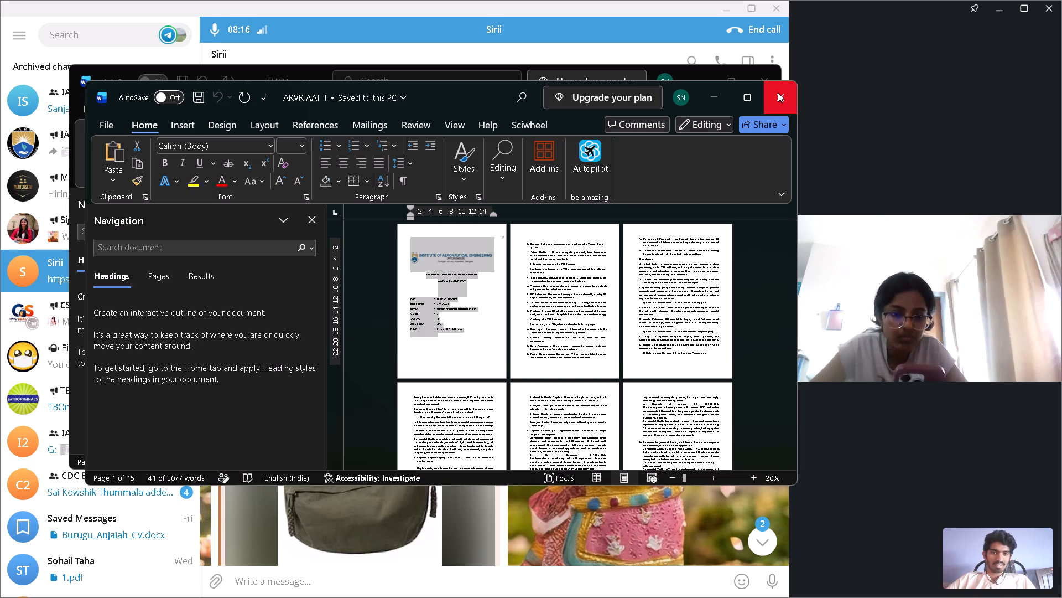
{"action": "left_click", "coordinate": [778, 92]}
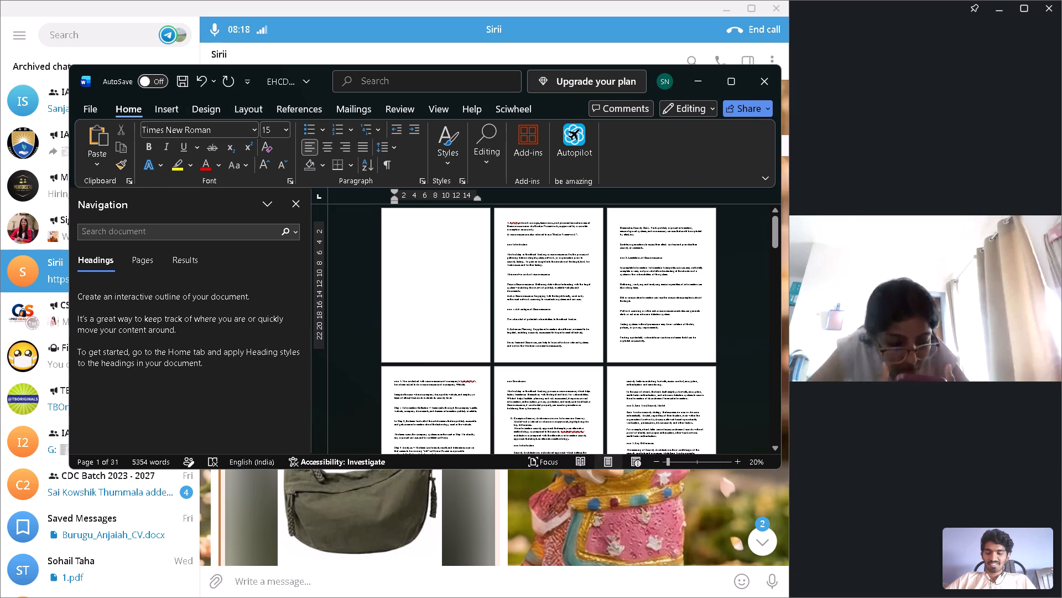
Paste the copied AAT-I cover page onto the blank first page of the EHCD AAT 1 document.
{"action": "key", "text": "ctrl+v"}
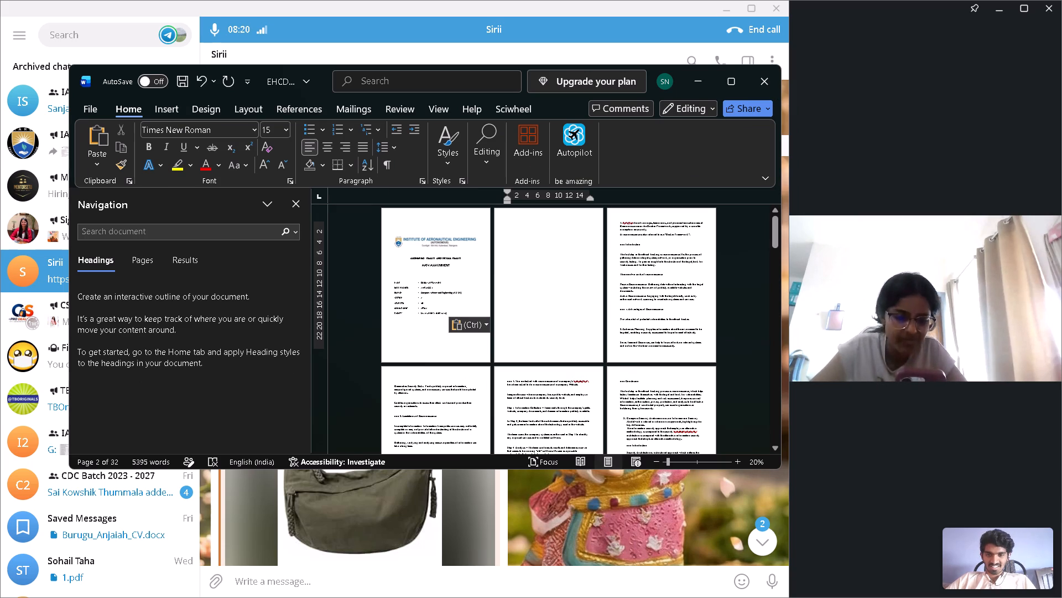
Delete the empty lines between the cover page and question 1, removing the extra blank page.
{"action": "key", "text": "BackSpace"}
{"action": "key", "text": "Down"}
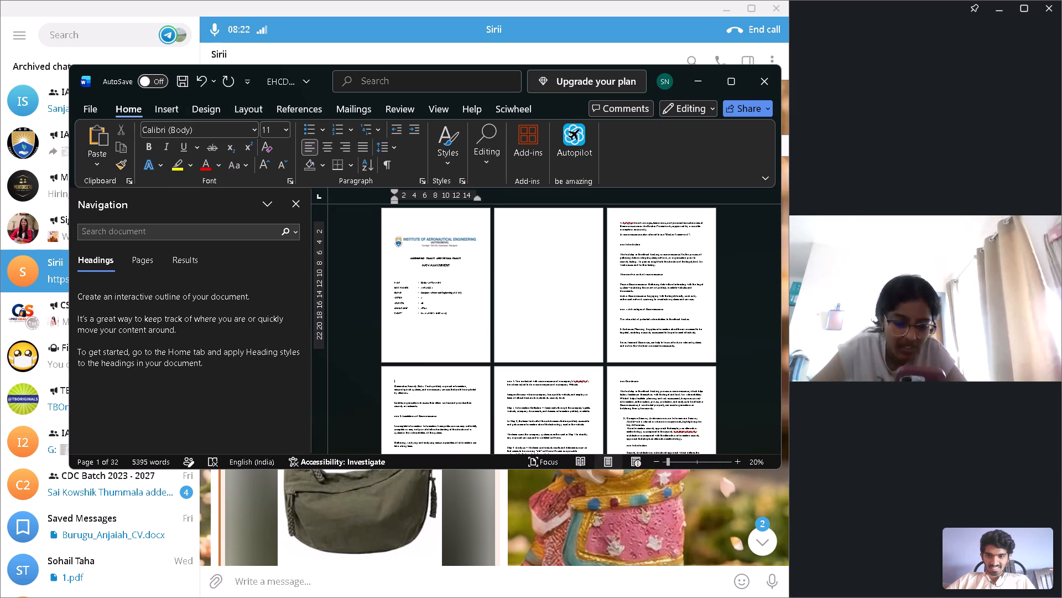
{"action": "key", "text": "Down"}
{"action": "key", "text": "Up"}
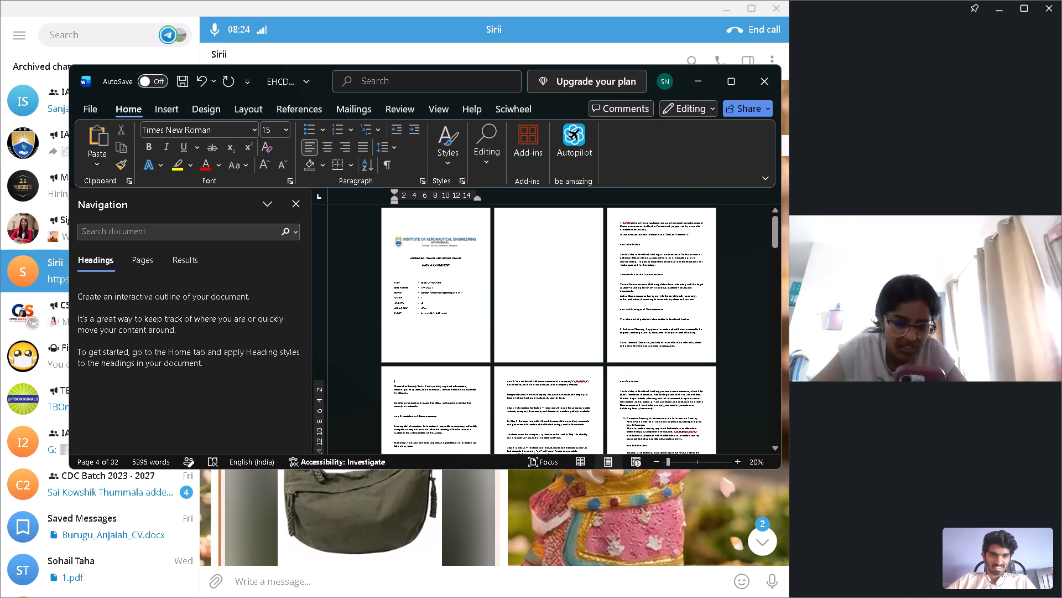
{"action": "left_click", "coordinate": [618, 224]}
{"action": "key", "text": "BackSpace"}
{"action": "key", "text": "BackSpace"}
{"action": "key", "text": "BackSpace"}
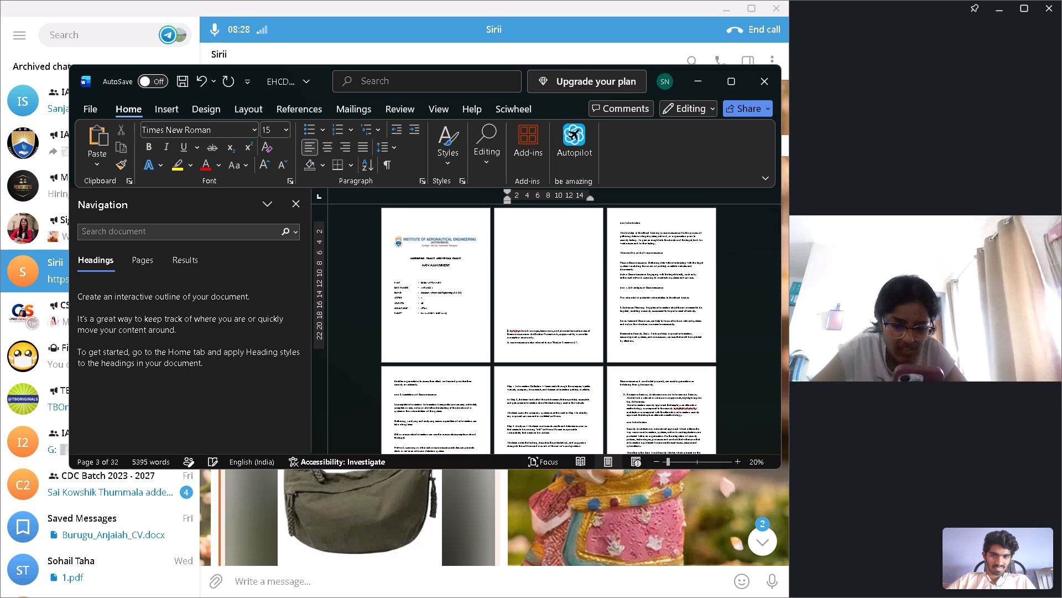
{"action": "key", "text": "BackSpace"}
{"action": "key", "text": "BackSpace"}
{"action": "key", "text": "BackSpace"}
{"action": "key", "text": "BackSpace"}
{"action": "key", "text": "BackSpace"}
{"action": "key", "text": "BackSpace"}
{"action": "key", "text": "BackSpace"}
{"action": "key", "text": "BackSpace"}
{"action": "key", "text": "BackSpace"}
{"action": "key", "text": "BackSpace"}
{"action": "key", "text": "BackSpace"}
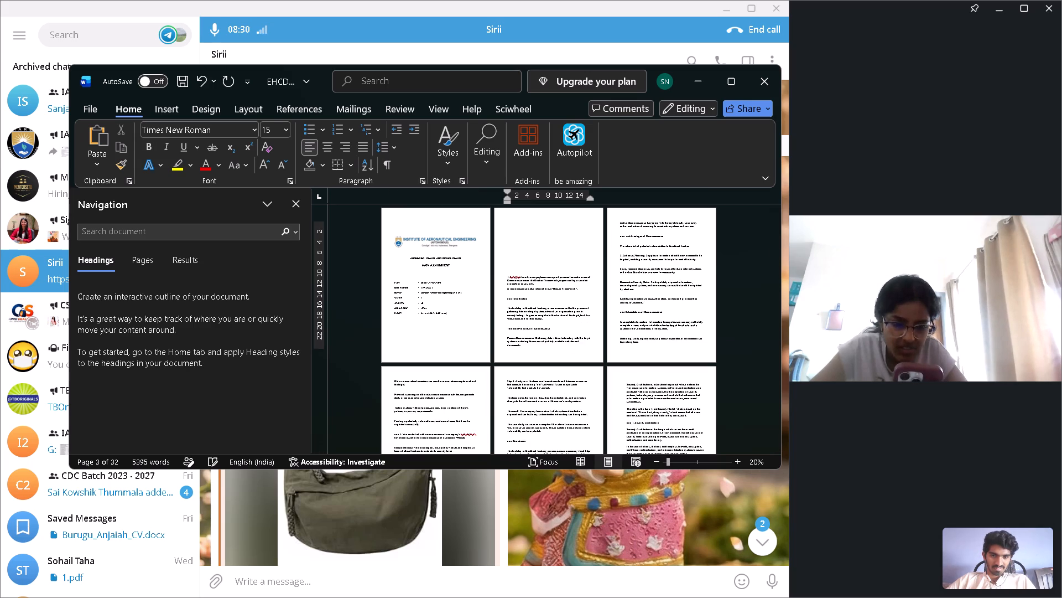
{"action": "key", "text": "BackSpace"}
{"action": "key", "text": "BackSpace"}
{"action": "key", "text": "BackSpace"}
{"action": "key", "text": "BackSpace"}
{"action": "key", "text": "BackSpace"}
{"action": "key", "text": "BackSpace"}
{"action": "key", "text": "BackSpace"}
{"action": "key", "text": "BackSpace"}
{"action": "key", "text": "BackSpace"}
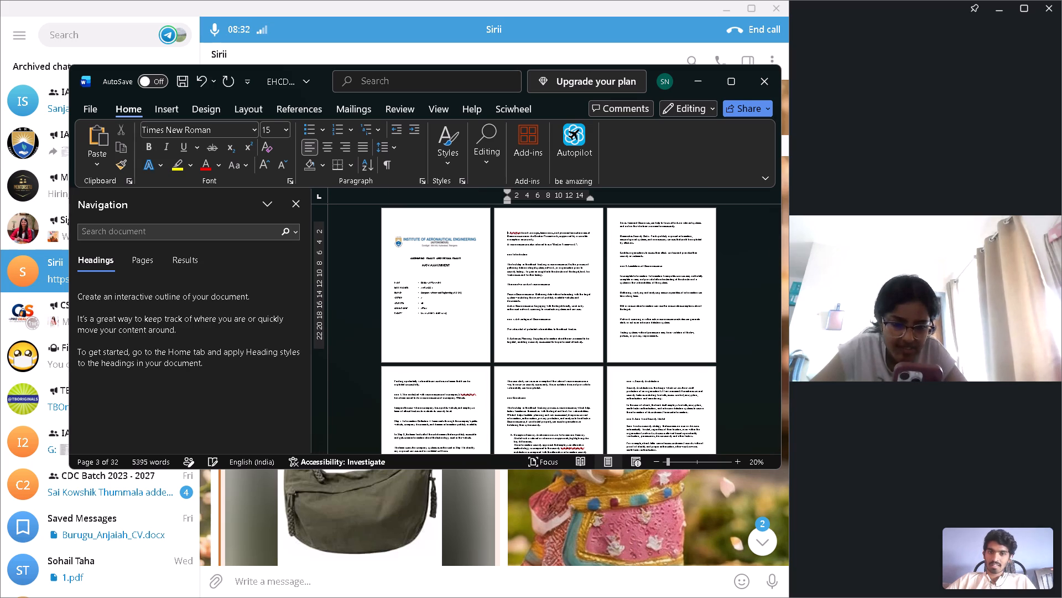
{"action": "key", "text": "BackSpace"}
{"action": "key", "text": "BackSpace"}
{"action": "key", "text": "BackSpace"}
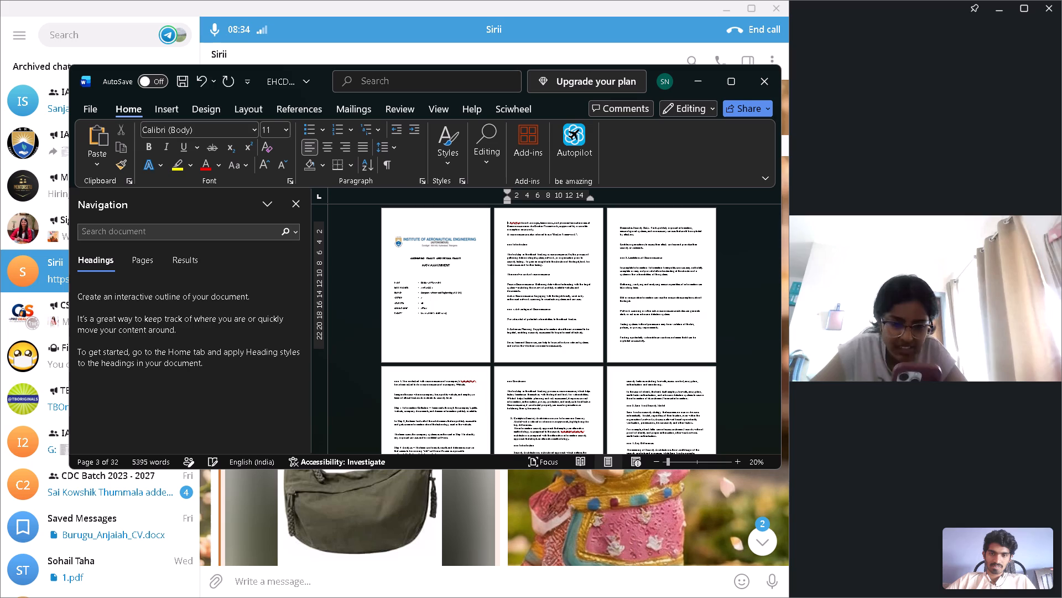
Save the EHCD AAT 1 document.
{"action": "key", "text": "ctrl+s"}
{"action": "key", "text": "ctrl+s"}
{"action": "key", "text": "ctrl+s"}
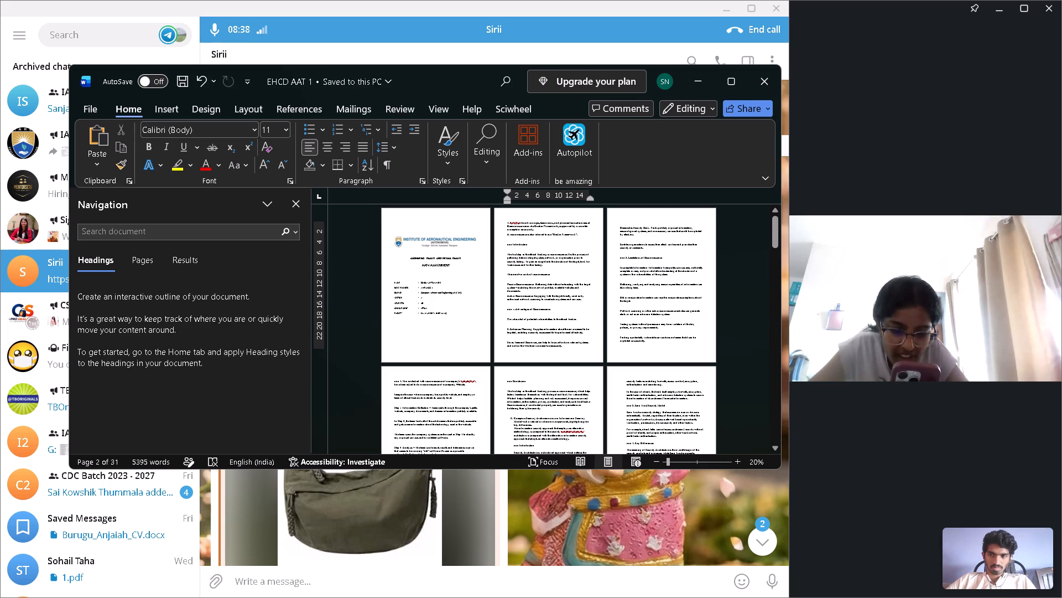
Delete the ### marks in front of the Introduction heading under question 1.
{"action": "scroll", "coordinate": [421, 298], "scroll_direction": "up", "scroll_amount": 4, "text": "ctrl"}
{"action": "scroll", "coordinate": [421, 298], "scroll_direction": "up", "scroll_amount": 3}
{"action": "scroll", "coordinate": [421, 298], "scroll_direction": "down", "scroll_amount": 2}
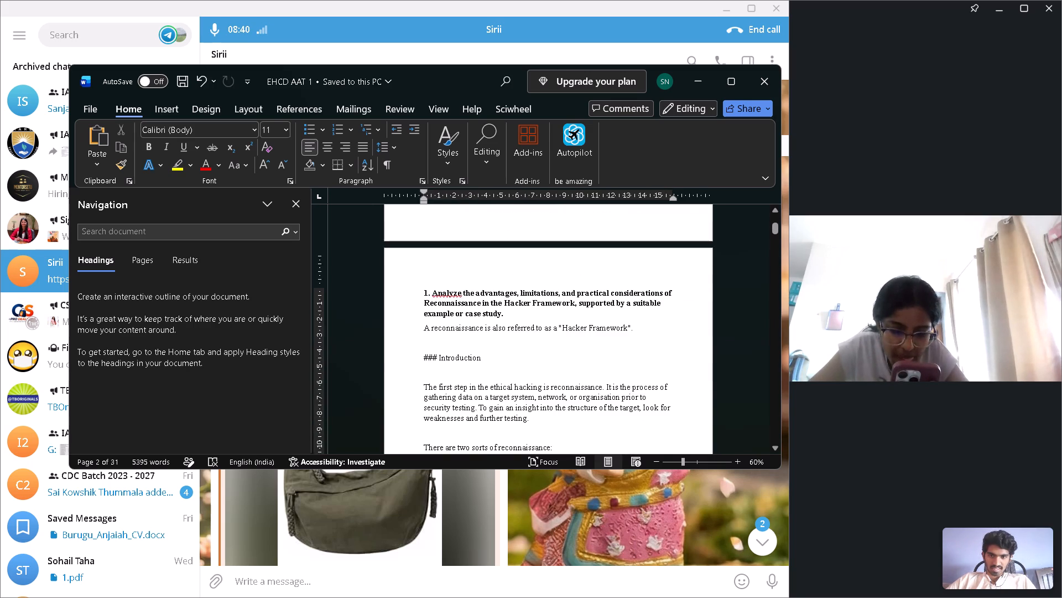
{"action": "scroll", "coordinate": [421, 298], "scroll_direction": "down", "scroll_amount": 1}
{"action": "left_click", "coordinate": [435, 278]}
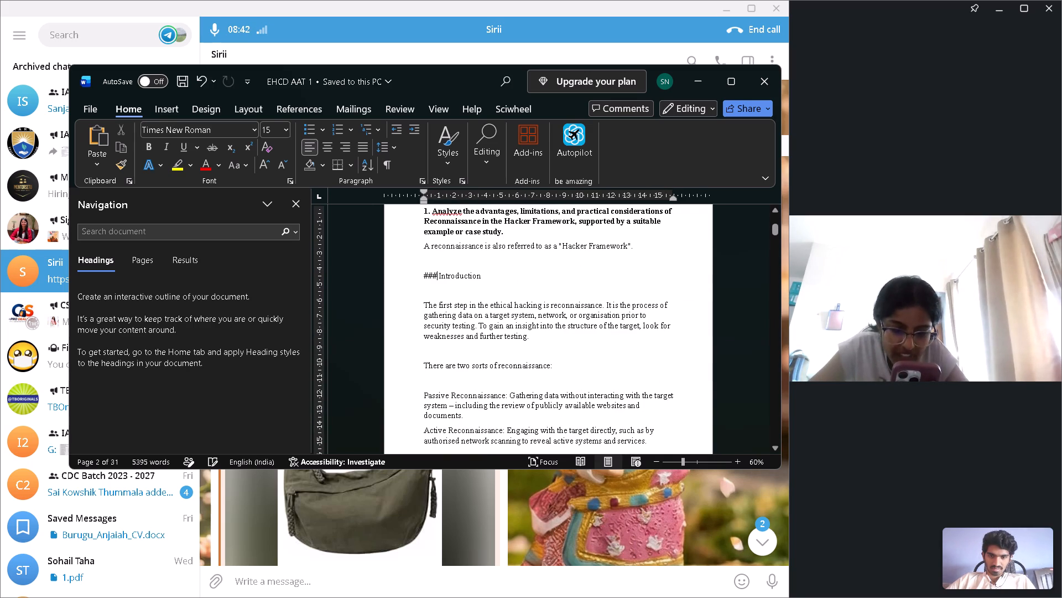
{"action": "key", "text": "BackSpace"}
{"action": "key", "text": "BackSpace"}
{"action": "key", "text": "BackSpace"}
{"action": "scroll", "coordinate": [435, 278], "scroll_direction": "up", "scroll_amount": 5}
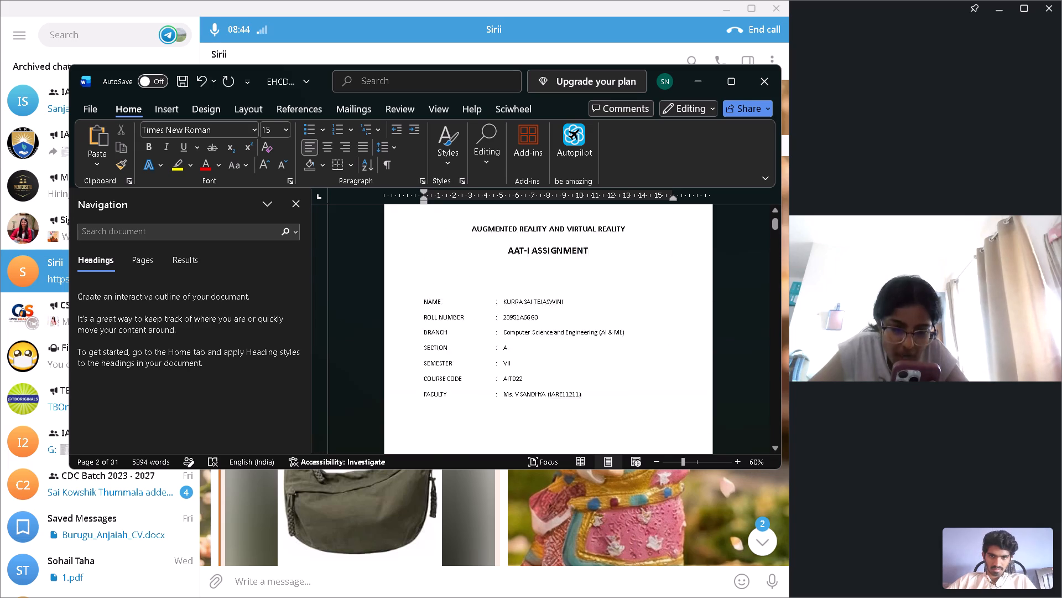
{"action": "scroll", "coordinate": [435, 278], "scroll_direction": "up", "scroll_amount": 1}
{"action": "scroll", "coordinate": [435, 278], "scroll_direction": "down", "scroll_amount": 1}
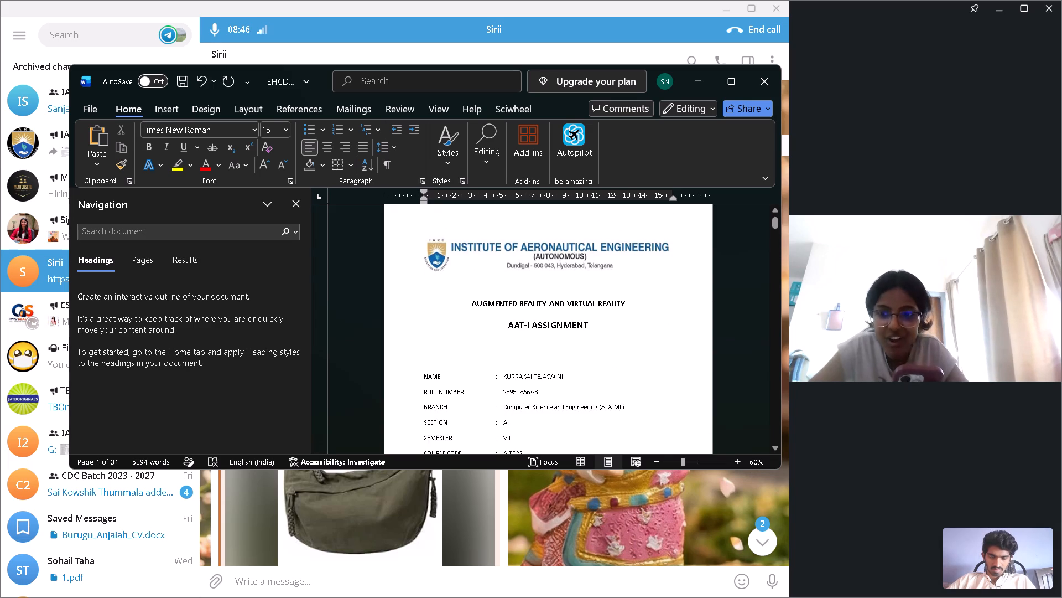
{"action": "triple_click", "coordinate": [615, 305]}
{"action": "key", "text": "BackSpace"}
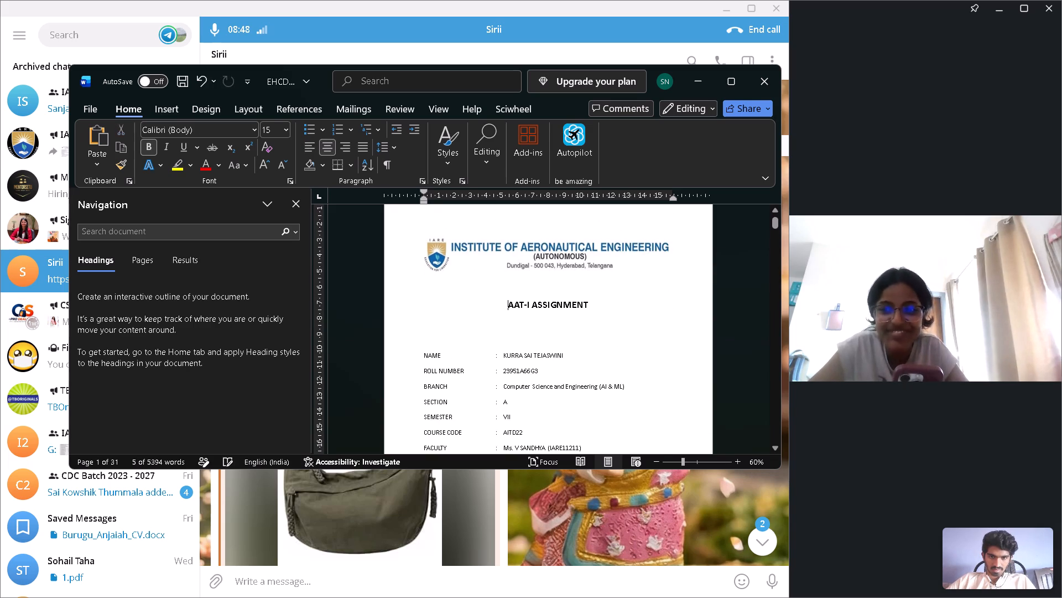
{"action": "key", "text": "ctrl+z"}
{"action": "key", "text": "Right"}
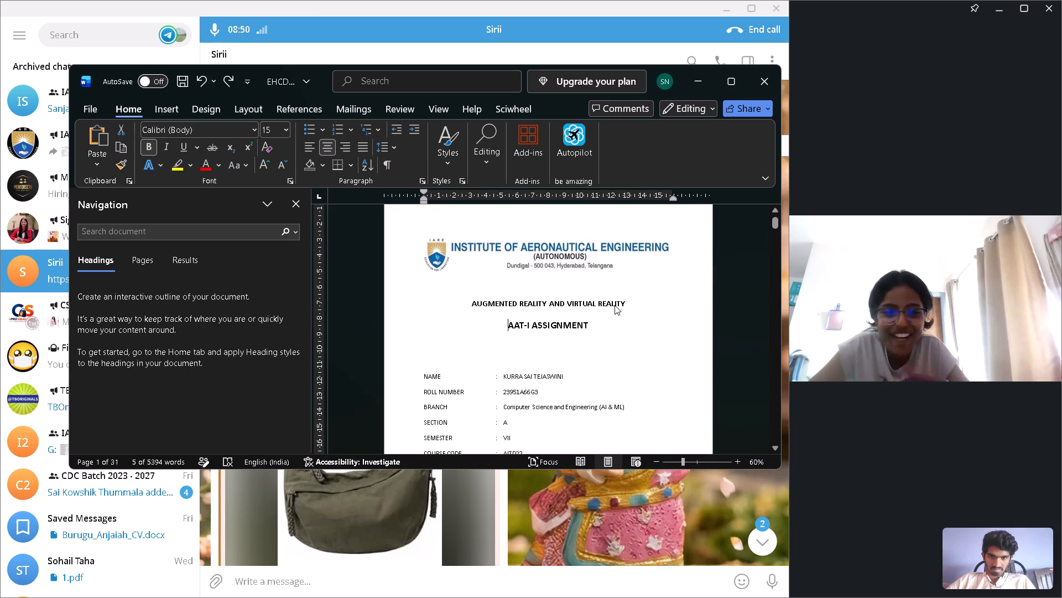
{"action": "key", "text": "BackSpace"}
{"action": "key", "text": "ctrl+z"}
Replace the subject title on the cover page with ETHICAL HACKING AND CYBER DEFEFNSE, keeping its bold centred formatting.
{"action": "key", "text": "Up"}
{"action": "key", "text": "Right"}
{"action": "key", "text": "Right"}
{"action": "key", "text": "Right"}
{"action": "key", "text": "Right"}
{"action": "key", "text": "Right"}
{"action": "key", "text": "Right"}
{"action": "key", "text": "Right"}
{"action": "key", "text": "Right"}
{"action": "key", "text": "Right"}
{"action": "key", "text": "Right"}
{"action": "key", "text": "Right"}
{"action": "key", "text": "Right"}
{"action": "key", "text": "Right"}
{"action": "key", "text": "Right"}
{"action": "key", "text": "Right"}
{"action": "key", "text": "Right"}
{"action": "key", "text": "Right"}
{"action": "key", "text": "Right"}
{"action": "key", "text": "Right"}
{"action": "key", "text": "Right"}
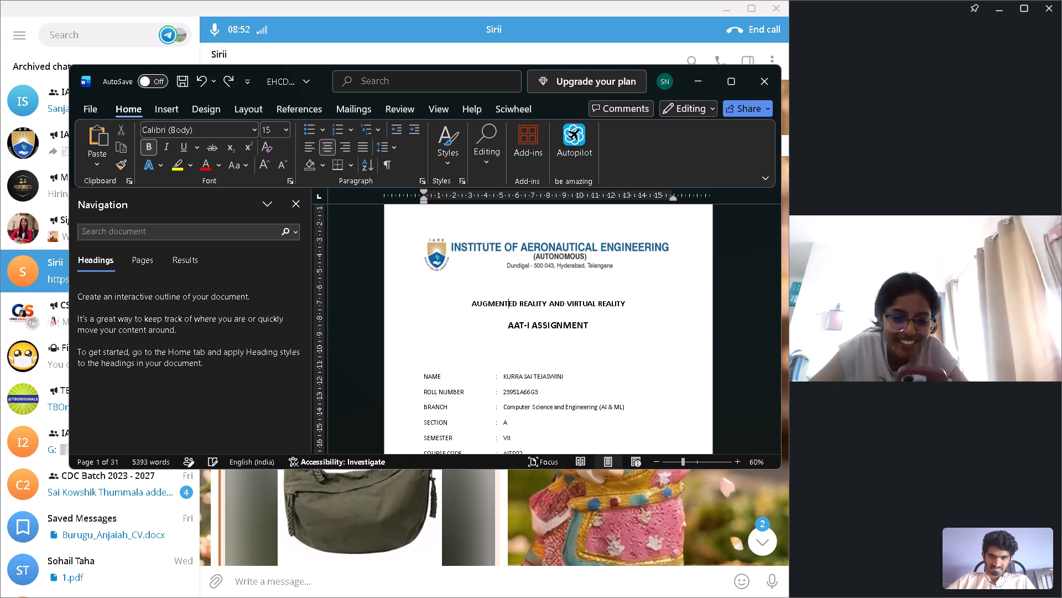
{"action": "key", "text": "Right"}
{"action": "key", "text": "Right"}
{"action": "key", "text": "BackSpace"}
{"action": "key", "text": "BackSpace"}
{"action": "key", "text": "BackSpace"}
{"action": "key", "text": "BackSpace"}
{"action": "key", "text": "BackSpace"}
{"action": "key", "text": "BackSpace"}
{"action": "key", "text": "BackSpace"}
{"action": "key", "text": "BackSpace"}
{"action": "key", "text": "BackSpace"}
{"action": "key", "text": "BackSpace"}
{"action": "key", "text": "BackSpace"}
{"action": "key", "text": "BackSpace"}
{"action": "key", "text": "BackSpace"}
{"action": "key", "text": "BackSpace"}
{"action": "key", "text": "BackSpace"}
{"action": "key", "text": "BackSpace"}
{"action": "key", "text": "BackSpace"}
{"action": "key", "text": "BackSpace"}
{"action": "key", "text": "BackSpace"}
{"action": "key", "text": "BackSpace"}
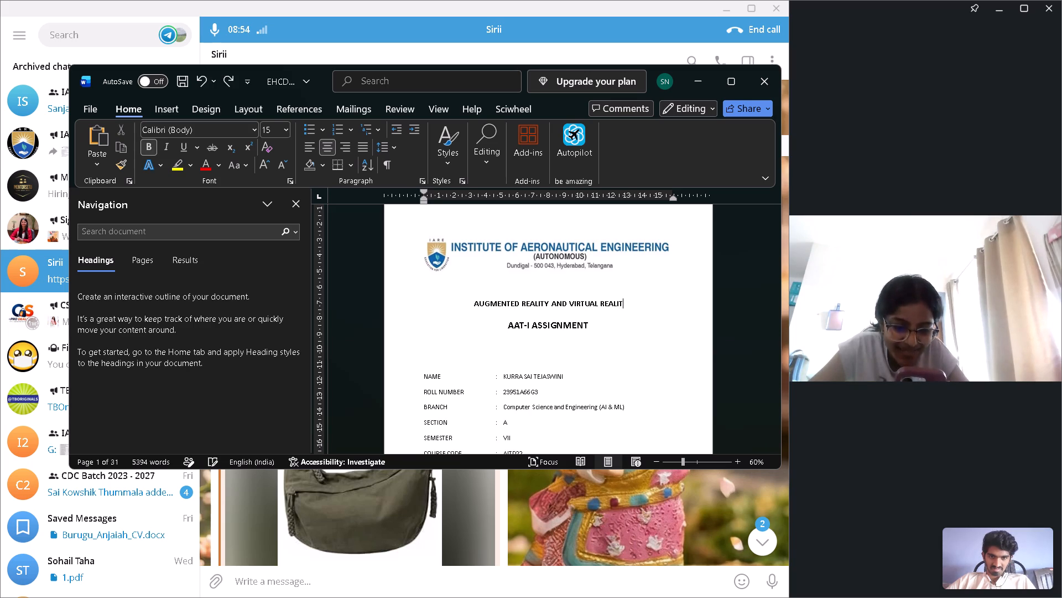
{"action": "key", "text": "BackSpace"}
{"action": "key", "text": "BackSpace"}
{"action": "key", "text": "BackSpace"}
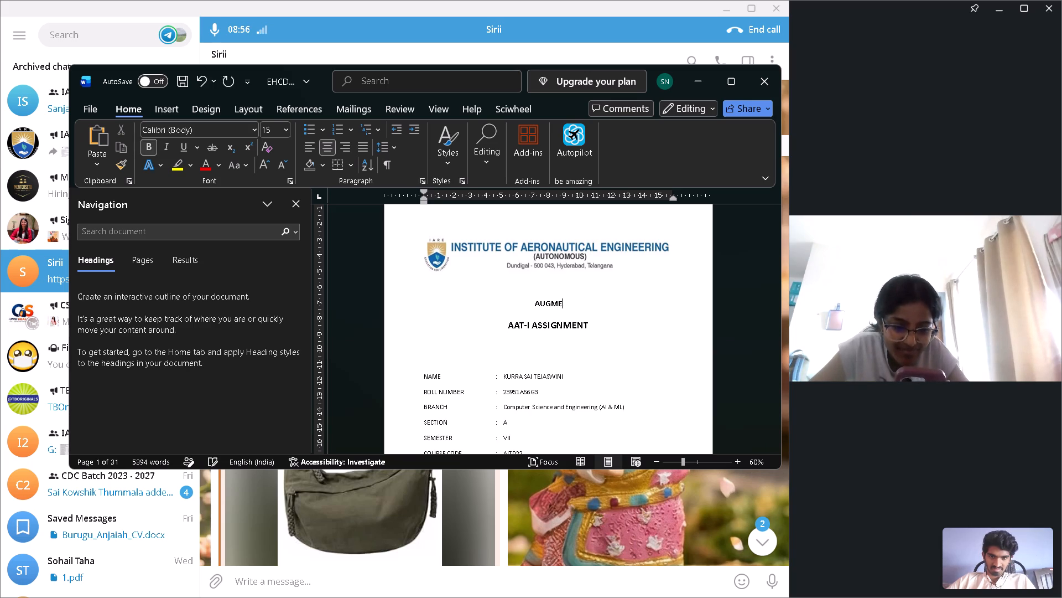
{"action": "key", "text": "BackSpace"}
{"action": "key", "text": "BackSpace"}
{"action": "key", "text": "BackSpace"}
{"action": "key", "text": "BackSpace"}
{"action": "key", "text": "BackSpace"}
{"action": "type", "text": "ETHICAL HACKING AND"}
{"action": "key", "text": "space"}
{"action": "type", "text": "CYVER"}
{"action": "key", "text": "BackSpace"}
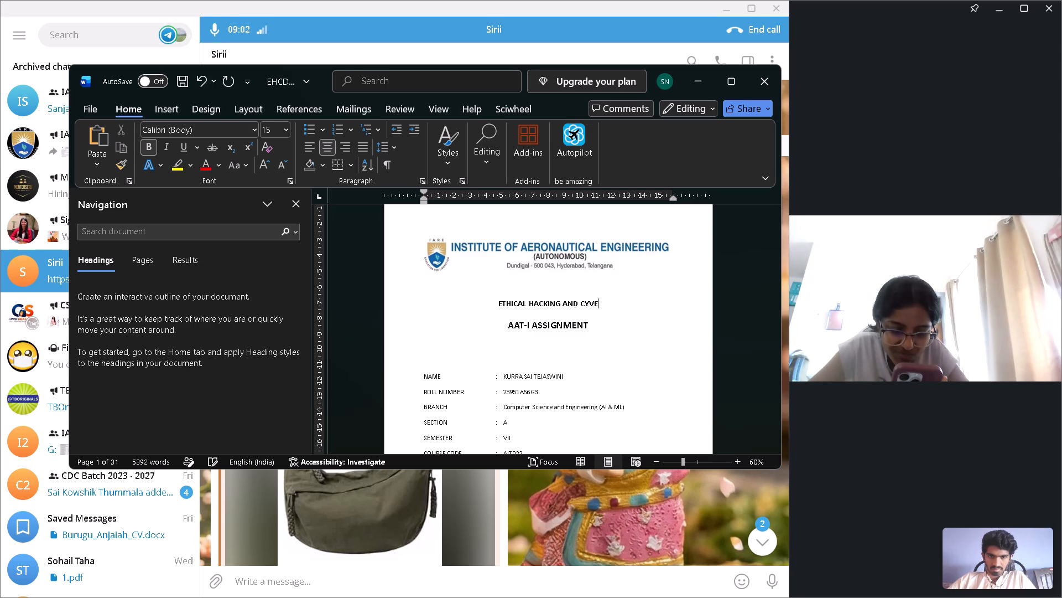
{"action": "key", "text": "BackSpace"}
{"action": "key", "text": "BackSpace"}
{"action": "type", "text": "BER DEFEFNC"}
{"action": "key", "text": "BackSpace"}
{"action": "type", "text": "SE"}
Switch to Edge and copy the Ethical Hacking and Cyber Defense staff name, including its title, from the student timetable.
{"action": "key", "text": "Down"}
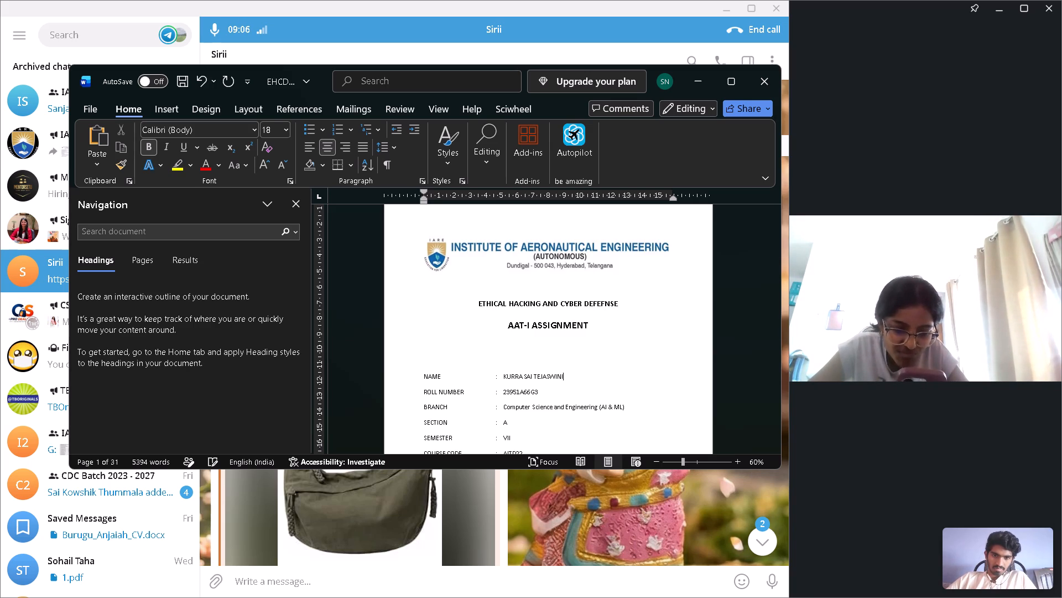
{"action": "key", "text": "Down"}
{"action": "key", "text": "Down"}
{"action": "scroll", "coordinate": [615, 305], "scroll_direction": "down", "scroll_amount": 1}
{"action": "key", "text": "alt+Tab"}
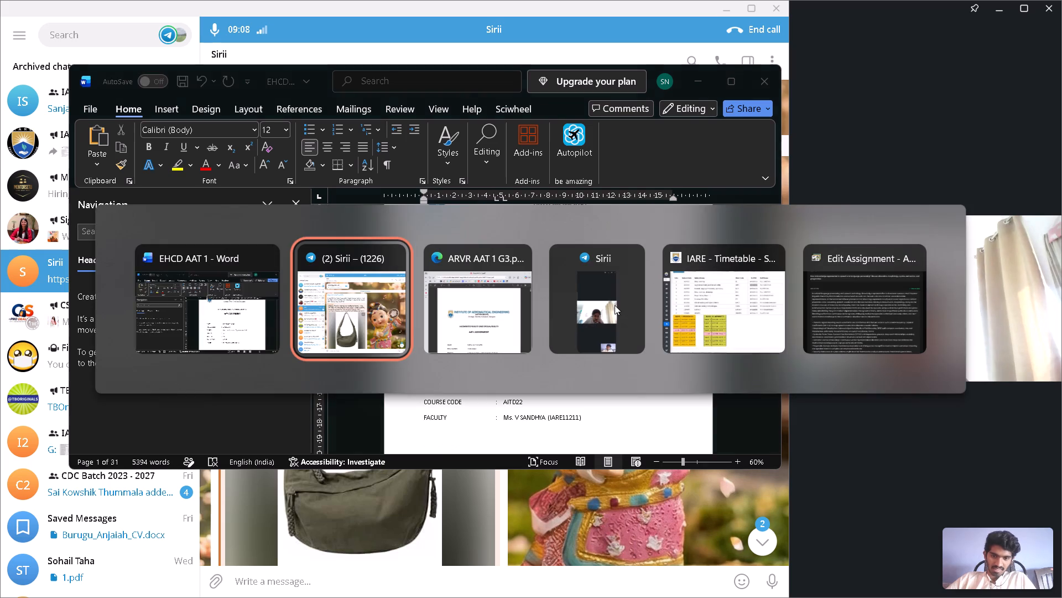
{"action": "key", "text": "alt+Right"}
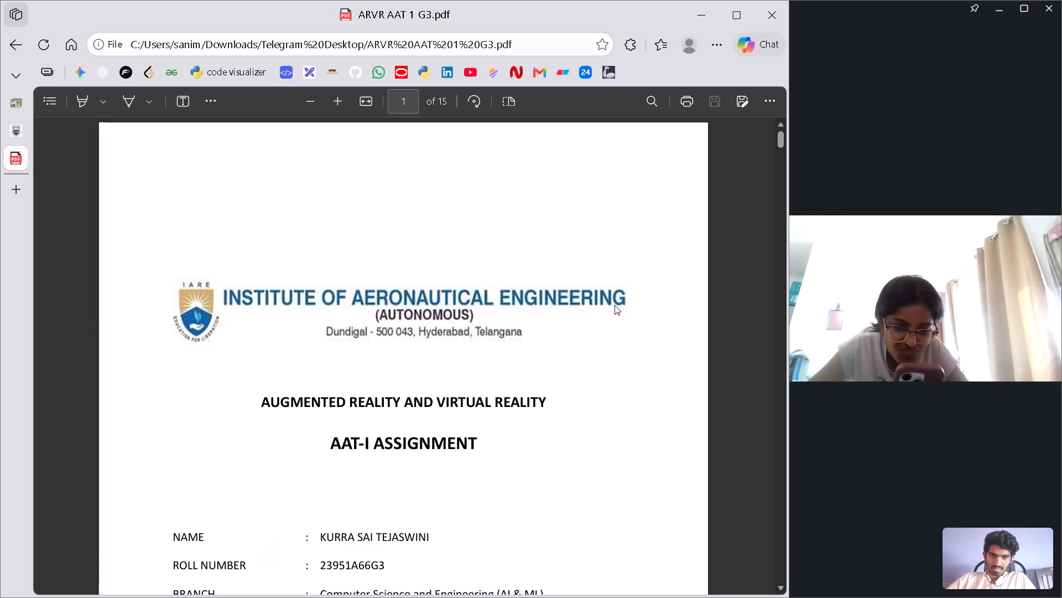
{"action": "left_click", "coordinate": [14, 130]}
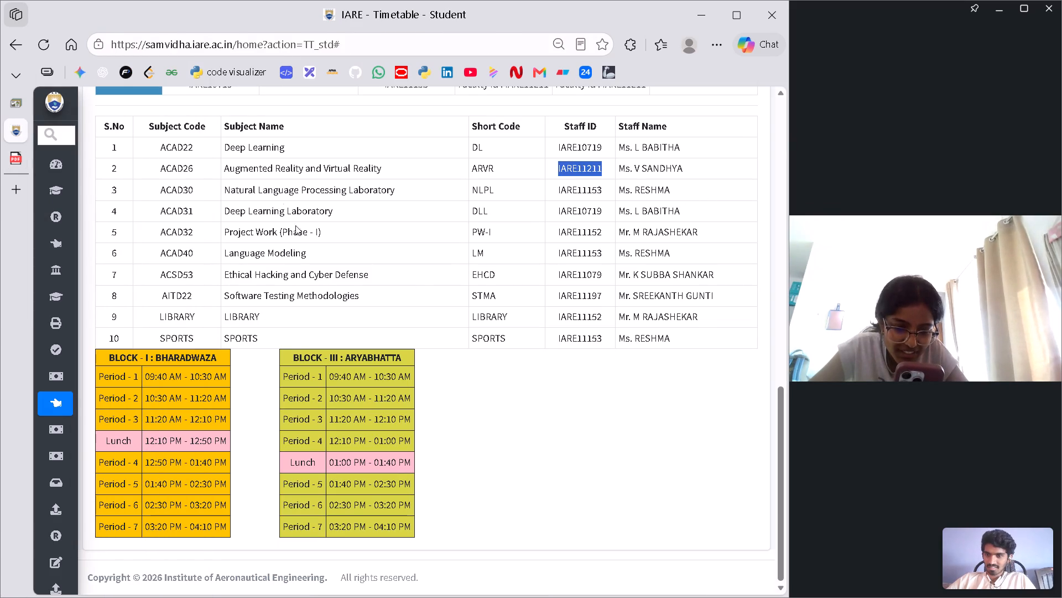
{"action": "left_click_drag", "start_coordinate": [720, 271], "coordinate": [719, 271]}
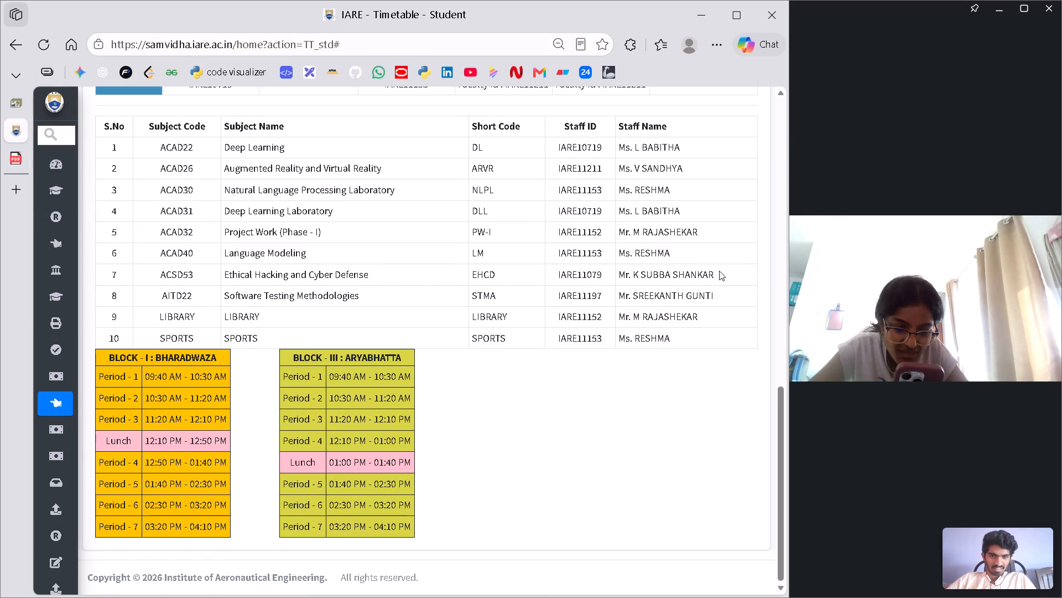
{"action": "left_click_drag", "start_coordinate": [719, 271], "coordinate": [622, 274]}
{"action": "key", "text": "ctrl+c"}
{"action": "key", "text": "ctrl+c"}
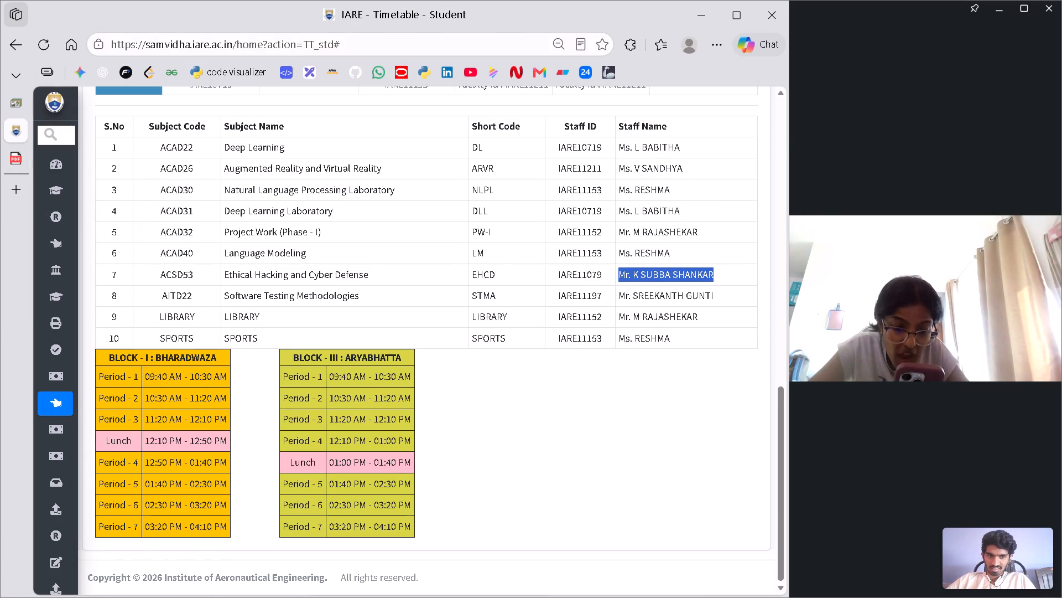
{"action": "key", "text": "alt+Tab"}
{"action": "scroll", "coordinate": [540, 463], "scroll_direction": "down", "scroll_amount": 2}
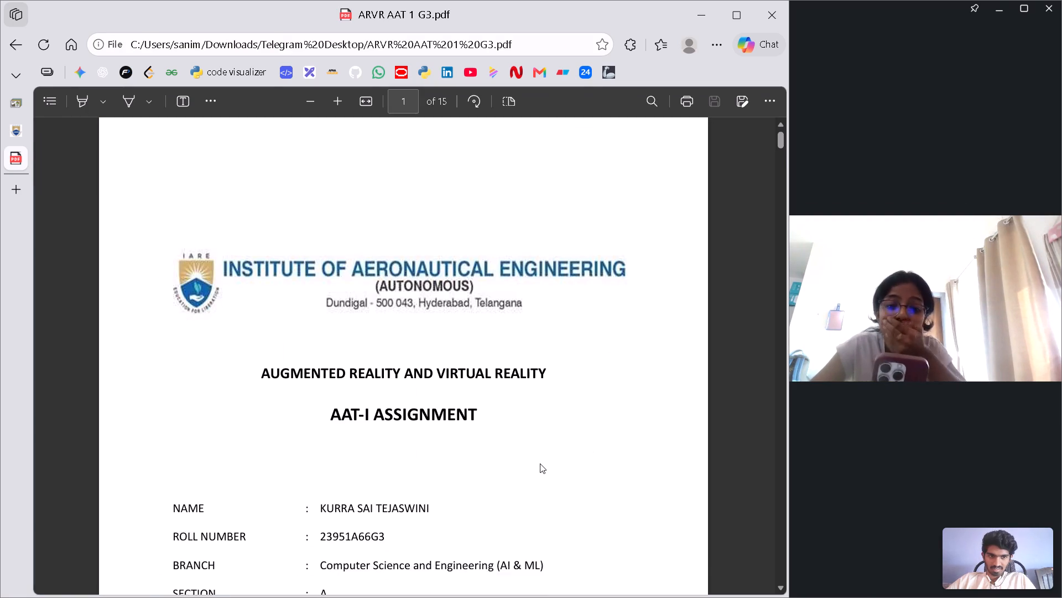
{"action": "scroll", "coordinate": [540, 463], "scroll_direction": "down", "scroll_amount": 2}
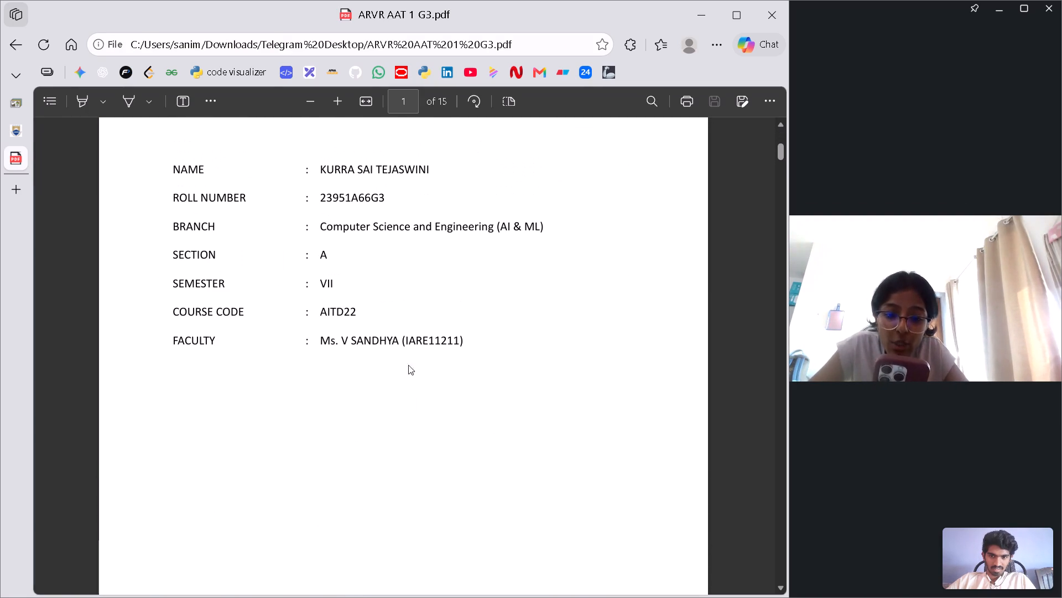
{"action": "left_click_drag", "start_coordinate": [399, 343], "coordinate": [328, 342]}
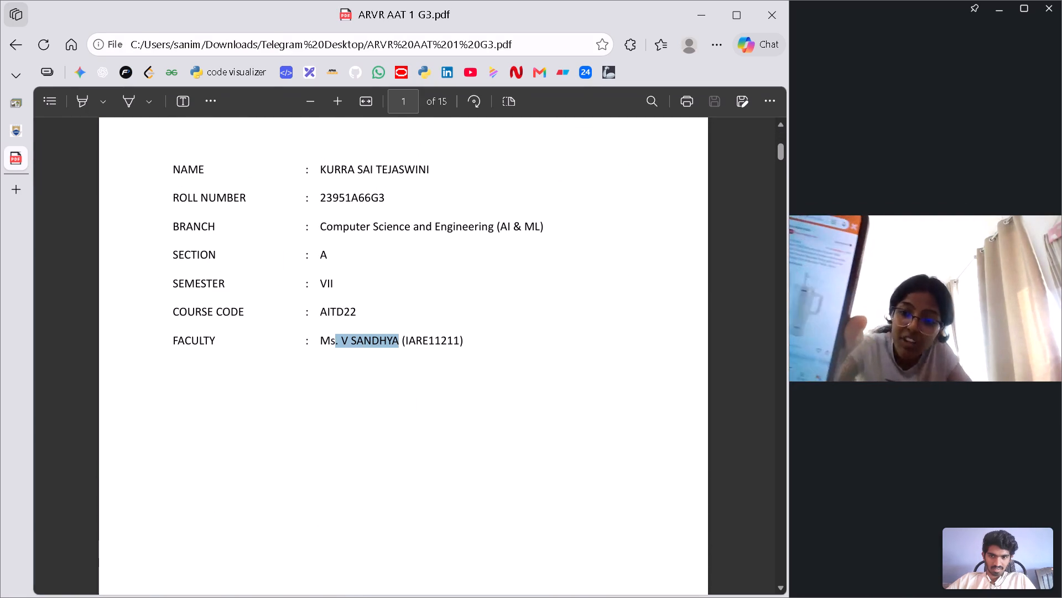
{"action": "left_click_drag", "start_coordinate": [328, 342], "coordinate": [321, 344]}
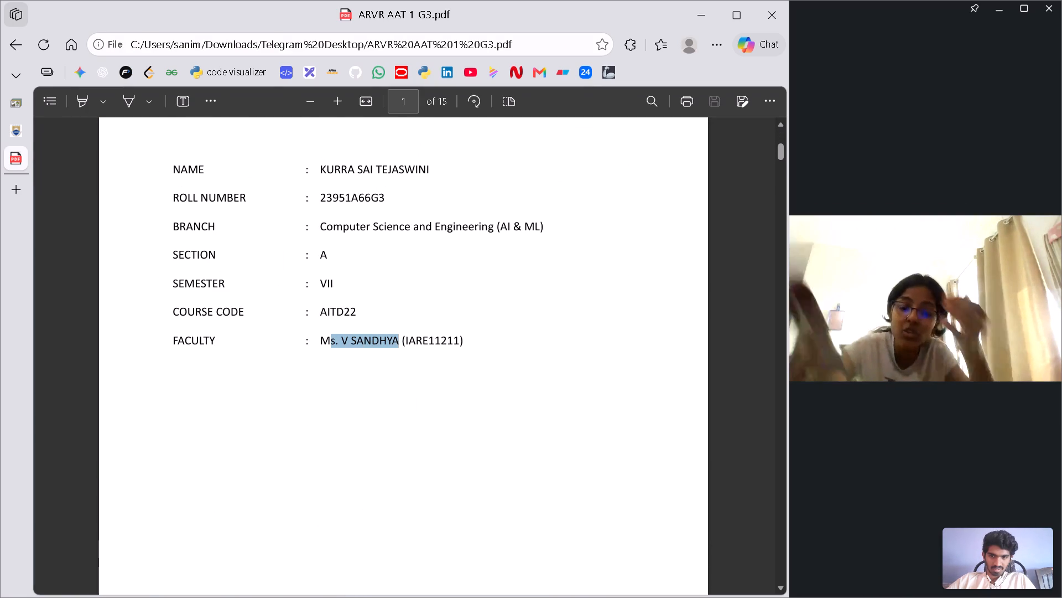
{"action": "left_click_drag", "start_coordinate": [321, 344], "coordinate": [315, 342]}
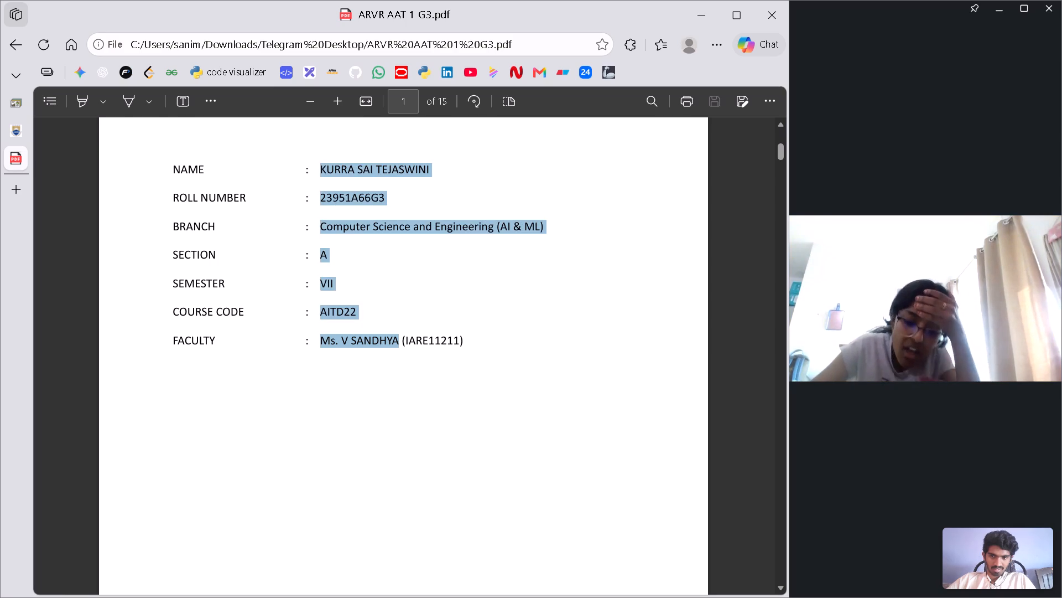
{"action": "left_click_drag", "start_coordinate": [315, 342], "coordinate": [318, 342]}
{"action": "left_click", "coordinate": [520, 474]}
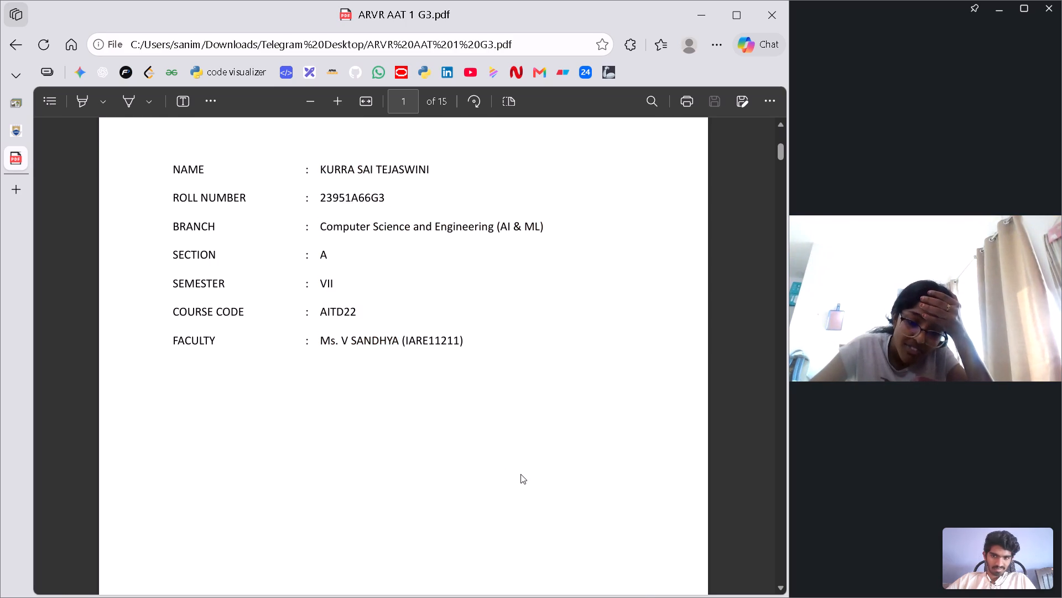
Switch to Word and replace the faculty name on the cover page with the copied staff name, keeping the bracketed ID.
{"action": "left_click", "coordinate": [651, 597]}
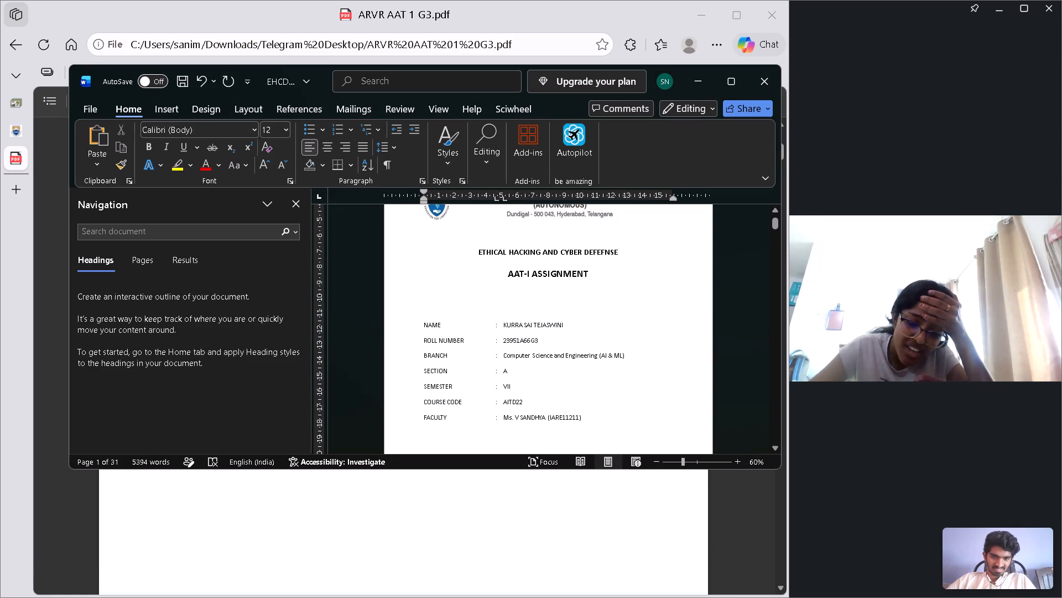
{"action": "left_click_drag", "start_coordinate": [546, 418], "coordinate": [533, 414]}
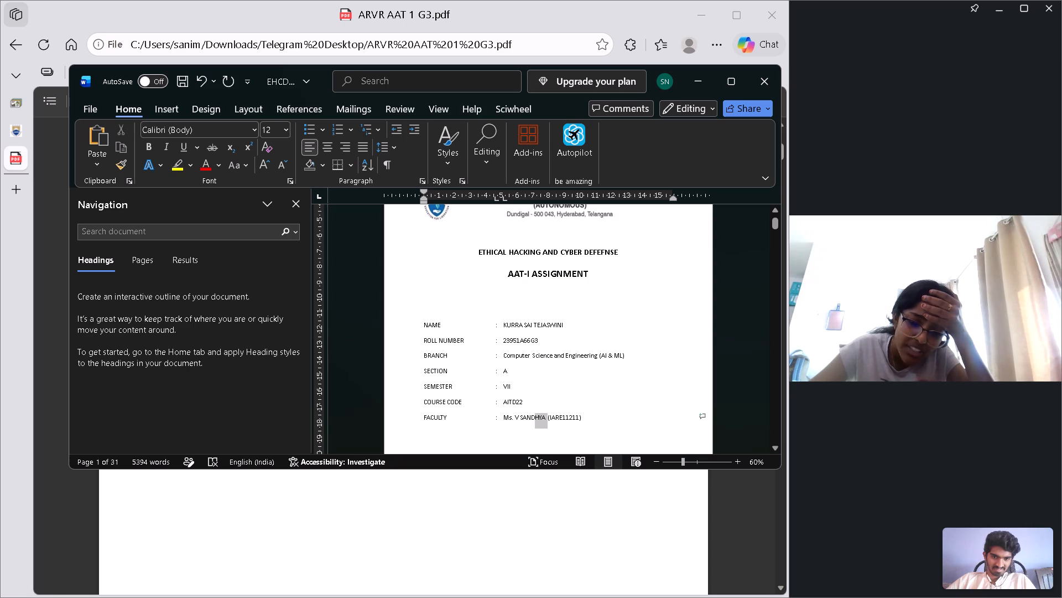
{"action": "left_click_drag", "start_coordinate": [533, 414], "coordinate": [503, 414]}
{"action": "key", "text": "ctrl+v"}
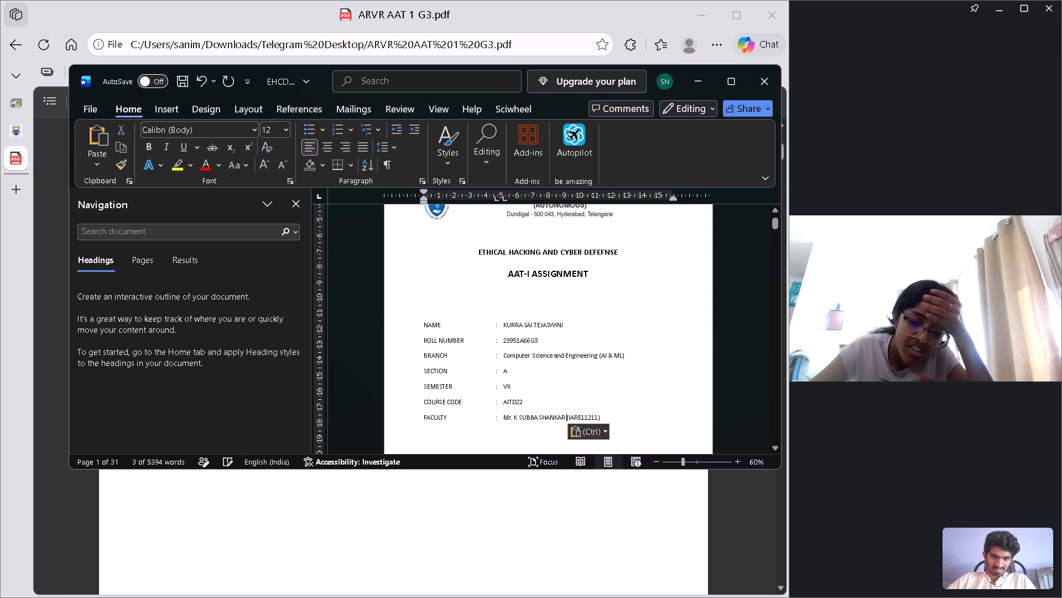
Switch to Edge and copy the staff ID of the Ethical Hacking and Cyber Defense faculty member from the student timetable.
{"action": "key", "text": "alt+Tab"}
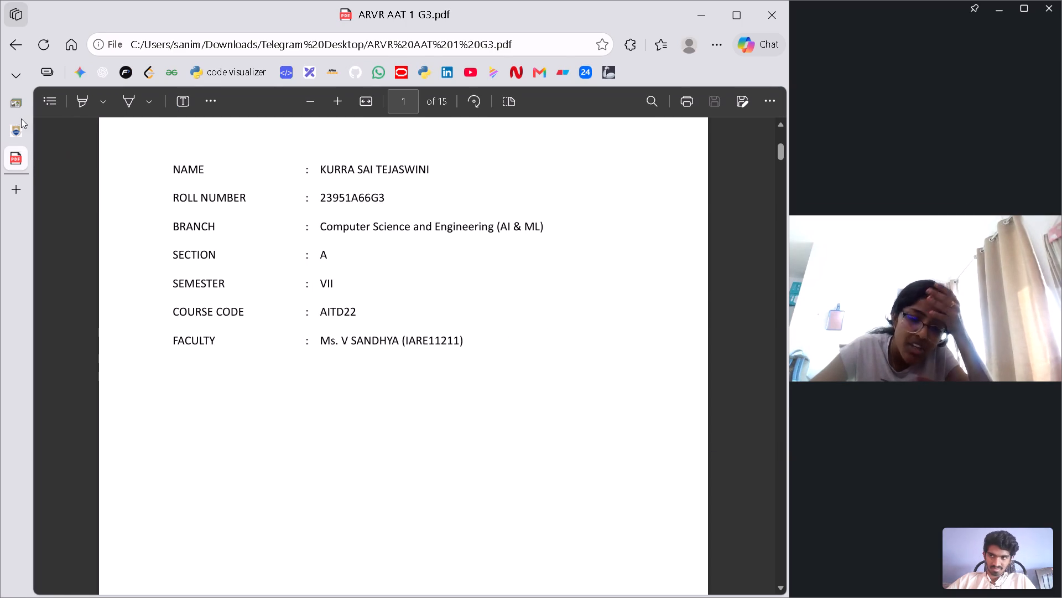
{"action": "left_click", "coordinate": [19, 125]}
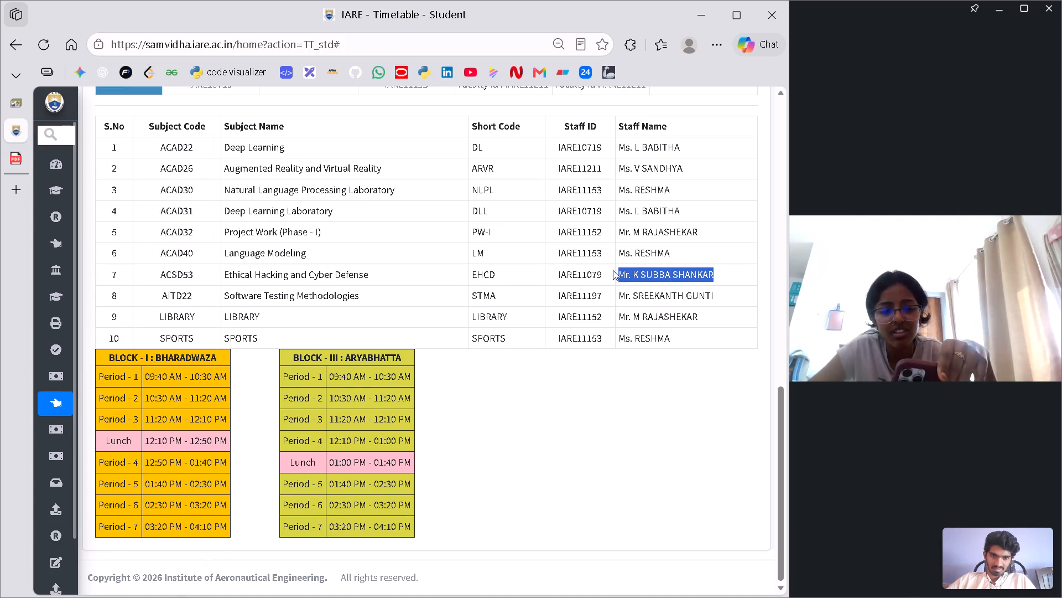
{"action": "left_click_drag", "start_coordinate": [606, 273], "coordinate": [546, 272]}
{"action": "key", "text": "ctrl+c"}
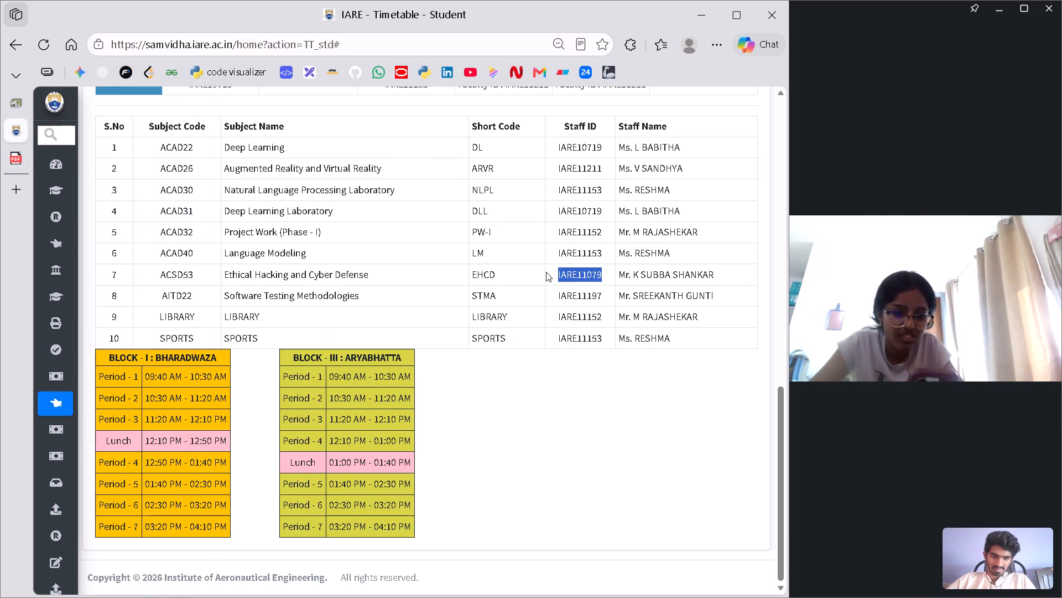
{"action": "key", "text": "ctrl+c"}
{"action": "key", "text": "ctrl+c"}
Switch to Word and replace the bracketed faculty ID on the cover page with the copied staff ID.
{"action": "key", "text": "alt+Tab"}
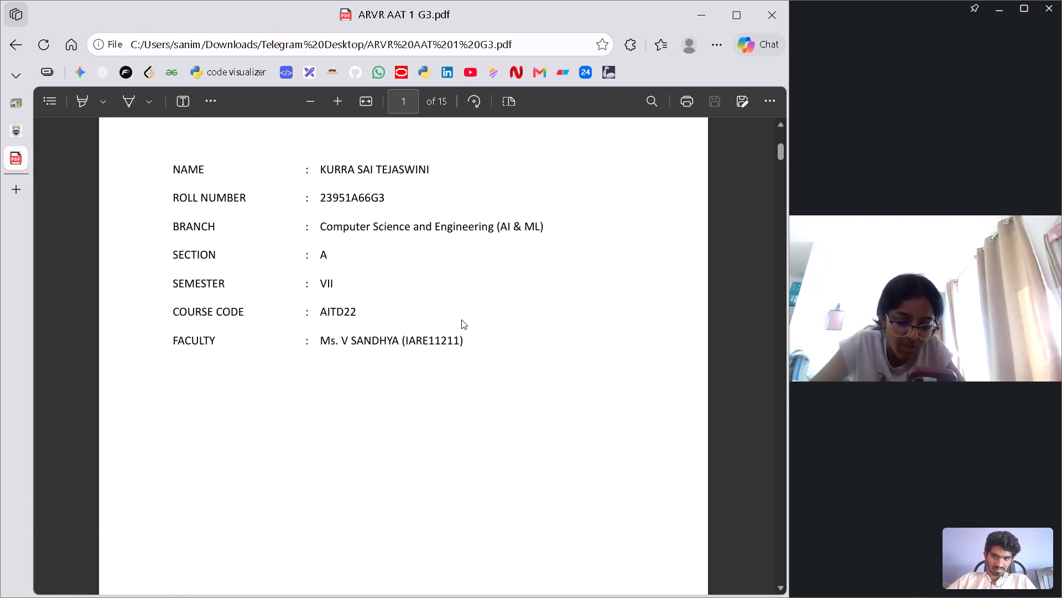
{"action": "key", "text": "alt+Tab"}
{"action": "key", "text": "alt+Tab"}
{"action": "key", "text": "alt+Tab"}
{"action": "key", "text": "alt+Left"}
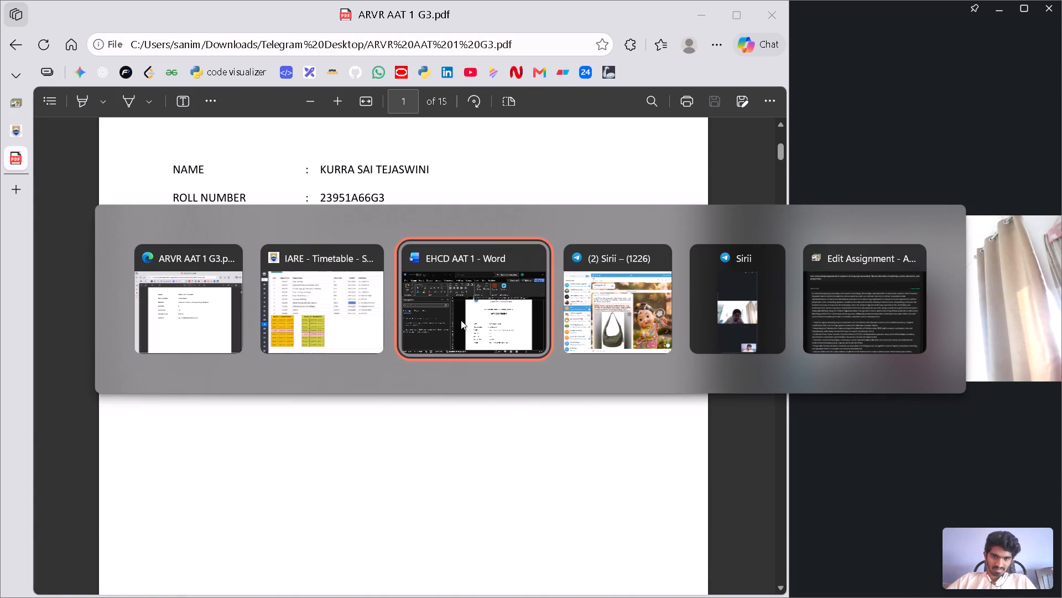
{"action": "double_click", "coordinate": [589, 417]}
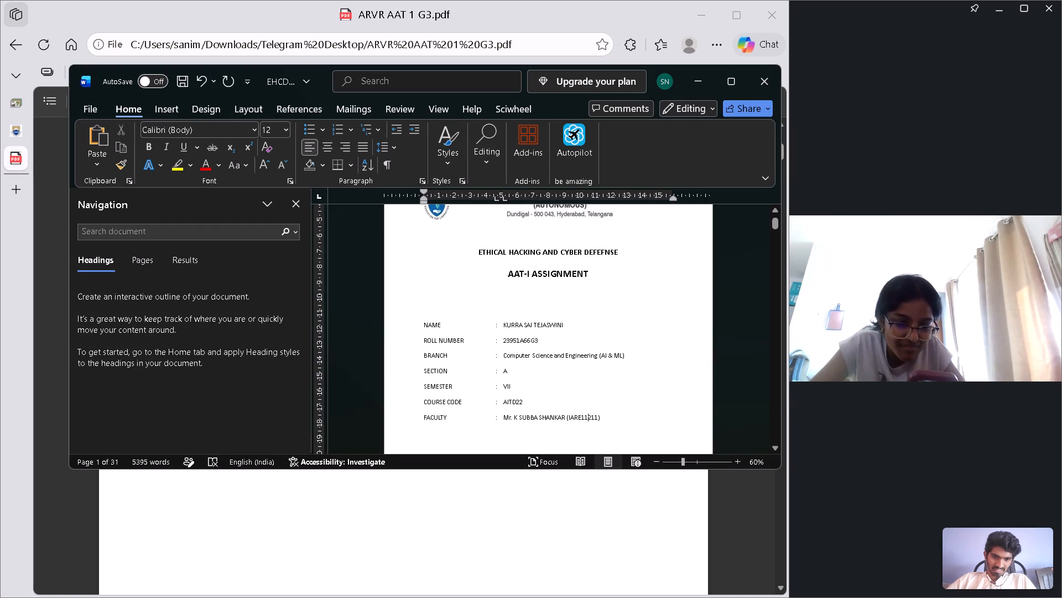
{"action": "key", "text": "ctrl+v"}
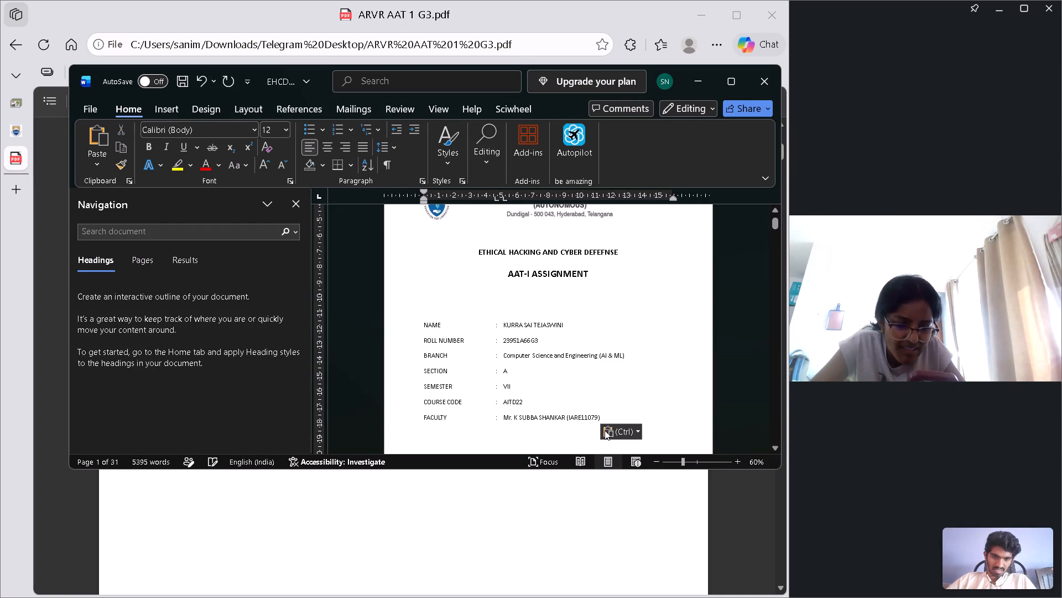
Switch to the student timetable in Edge and copy the Ethical Hacking and Cyber Defense subject code, ACSD53.
{"action": "key", "text": "alt+Tab"}
{"action": "key", "text": "alt+Tab"}
{"action": "key", "text": "alt+Tab"}
{"action": "key", "text": "alt+Tab"}
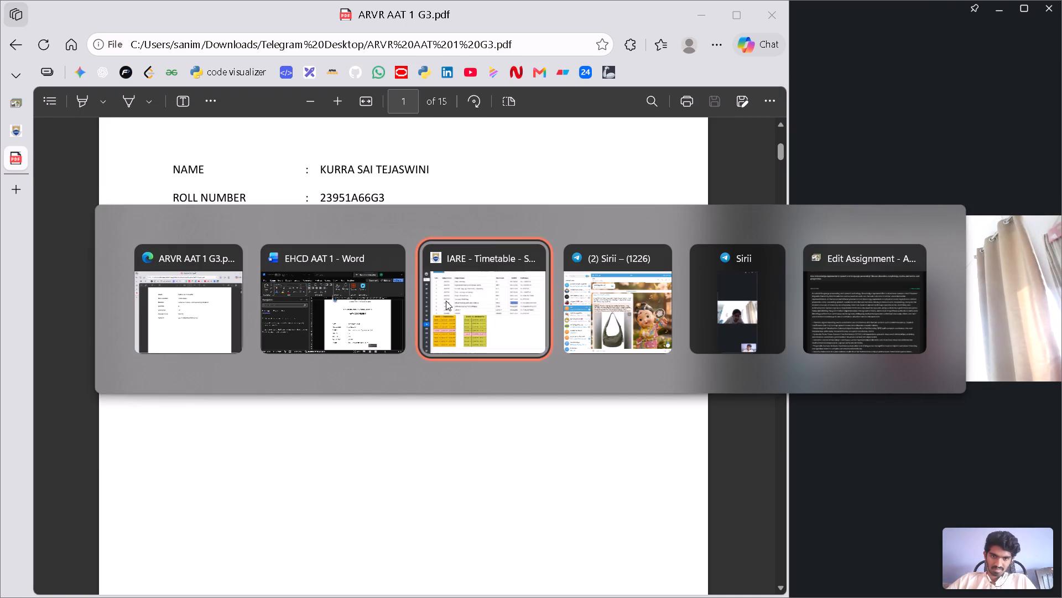
{"action": "key", "text": "alt+Left"}
{"action": "key", "text": "alt+Left"}
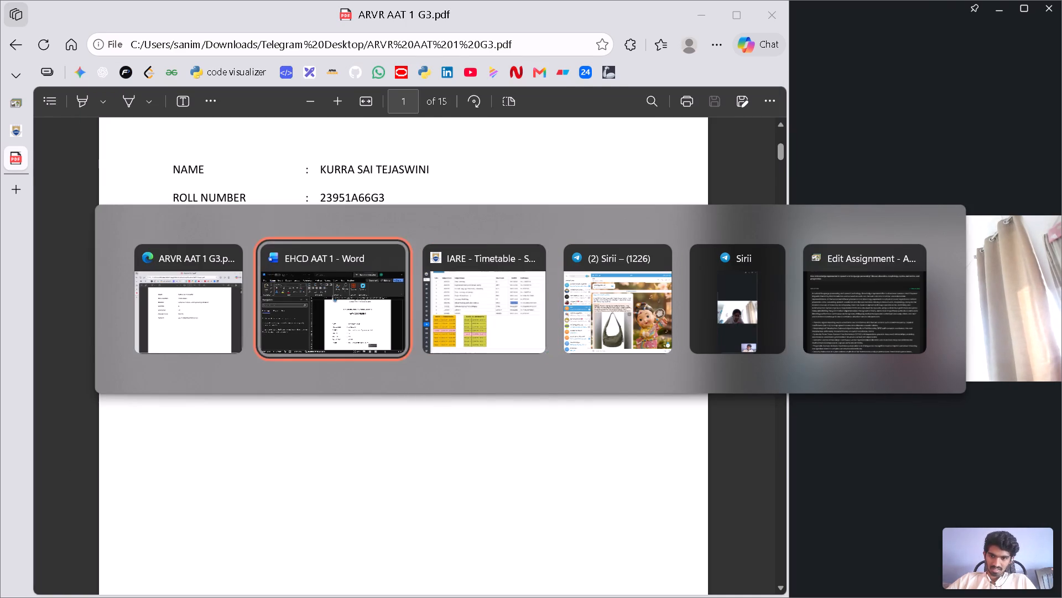
{"action": "scroll", "coordinate": [481, 341], "scroll_direction": "down", "scroll_amount": 1}
{"action": "key", "text": "alt+Tab"}
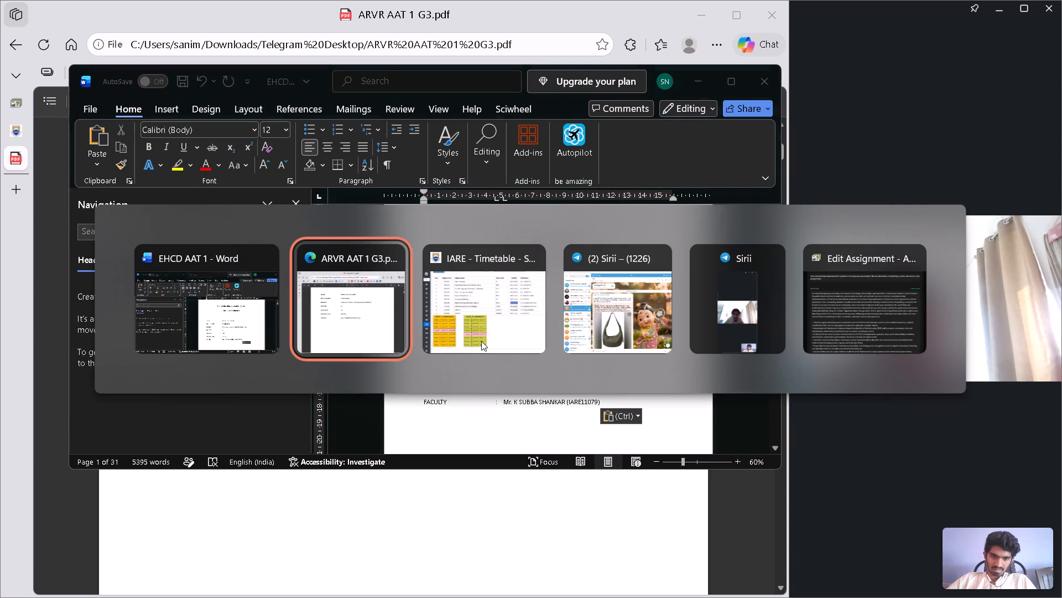
{"action": "left_click", "coordinate": [508, 334], "text": "alt"}
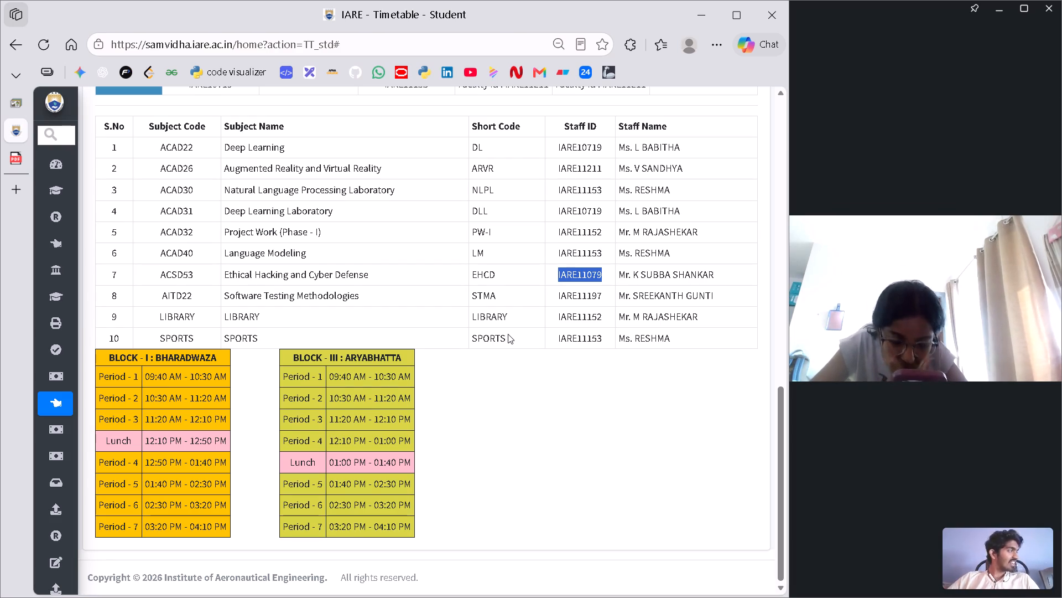
{"action": "double_click", "coordinate": [174, 277]}
{"action": "key", "text": "ctrl+c"}
{"action": "key", "text": "ctrl+c"}
{"action": "key", "text": "ctrl+c"}
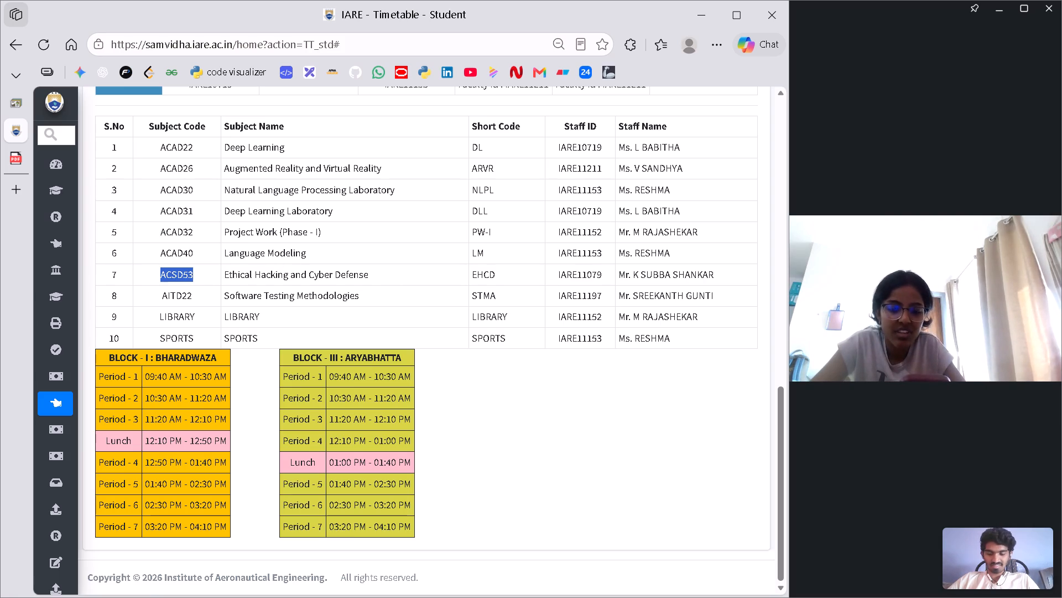
Switch to Word, close the Navigation pane and replace the course code on the cover page with ACSD53.
{"action": "key", "text": "alt+Tab"}
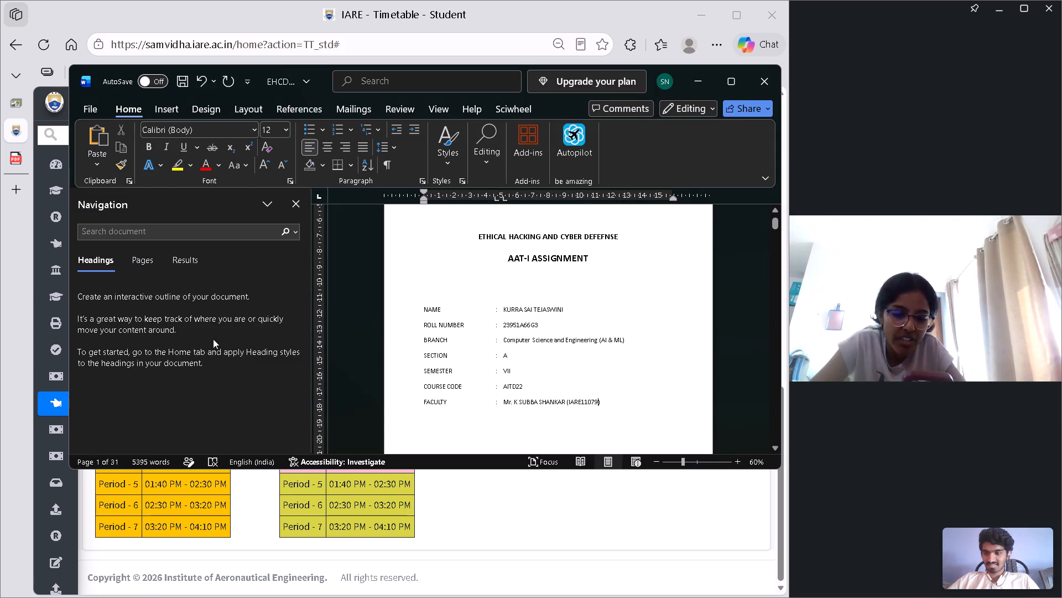
{"action": "left_click", "coordinate": [301, 204]}
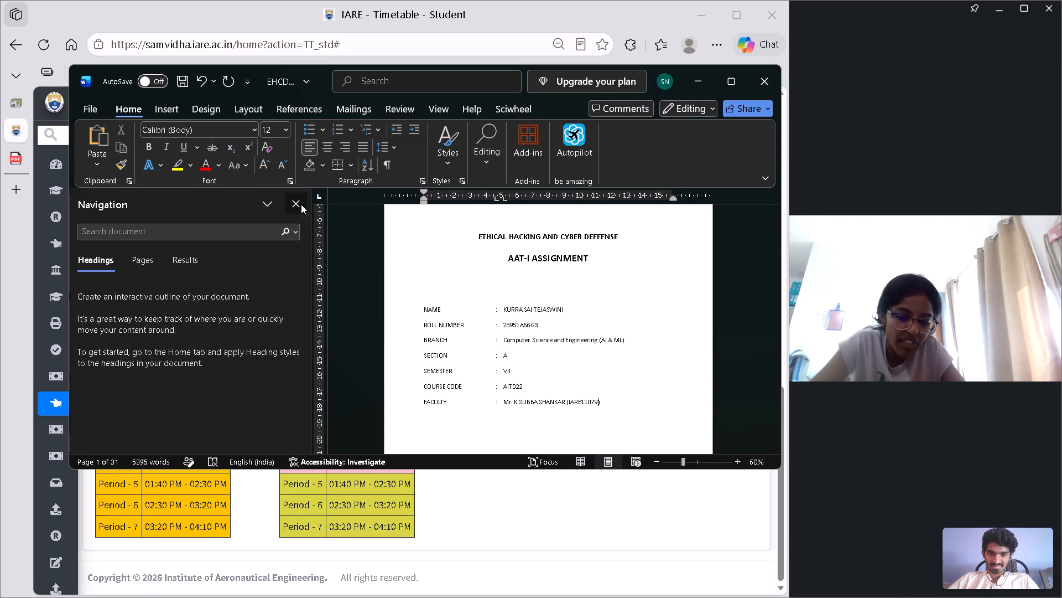
{"action": "double_click", "coordinate": [223, 386]}
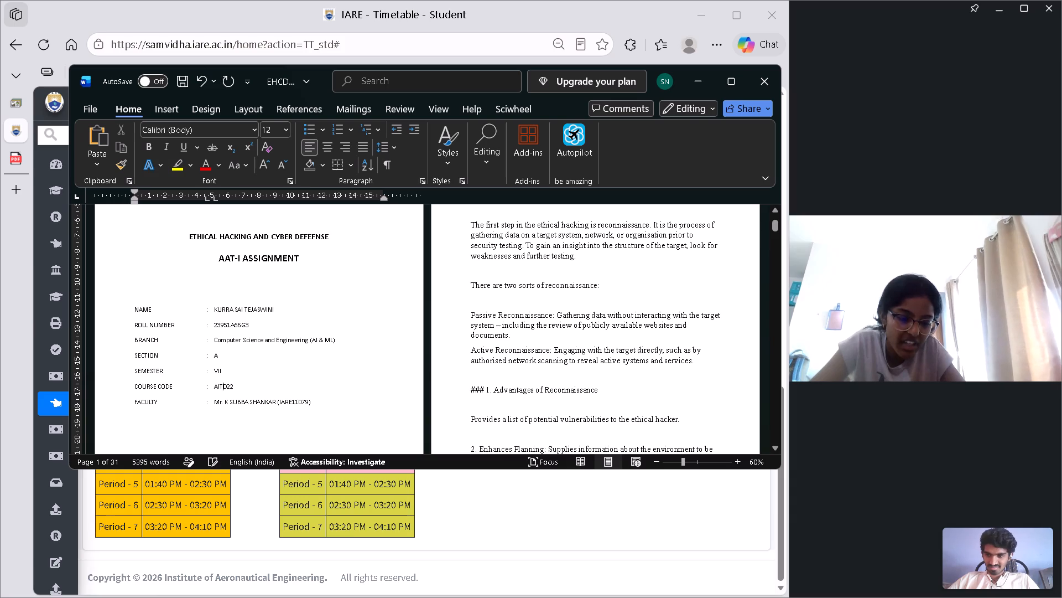
{"action": "key", "text": "ctrl+v"}
{"action": "scroll", "coordinate": [463, 329], "scroll_direction": "up", "scroll_amount": 1}
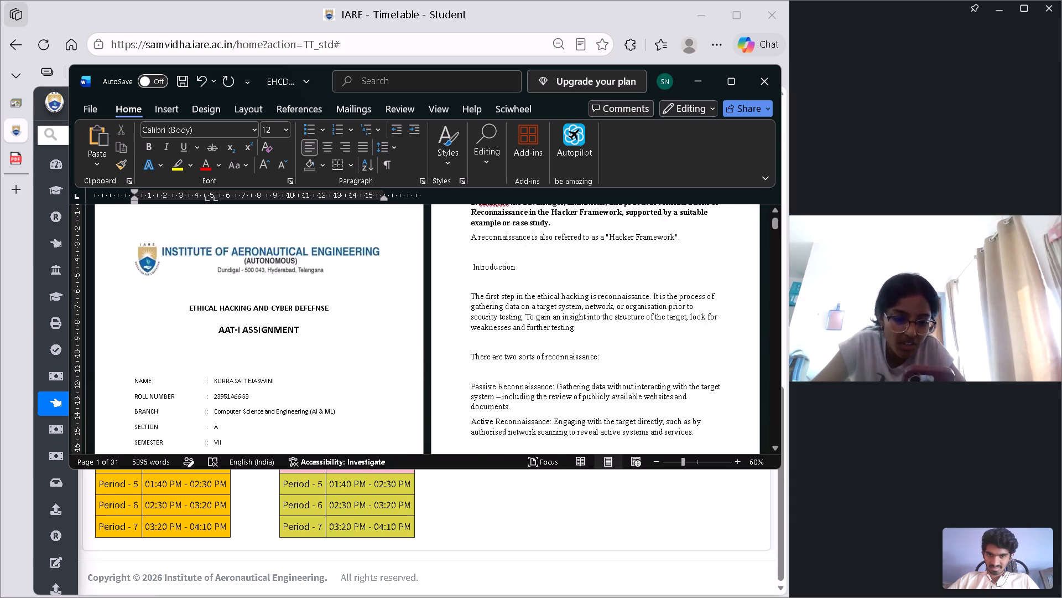
{"action": "scroll", "coordinate": [463, 329], "scroll_direction": "up", "scroll_amount": 1}
{"action": "scroll", "coordinate": [463, 329], "scroll_direction": "down", "scroll_amount": 3}
{"action": "scroll", "coordinate": [463, 329], "scroll_direction": "up", "scroll_amount": 1}
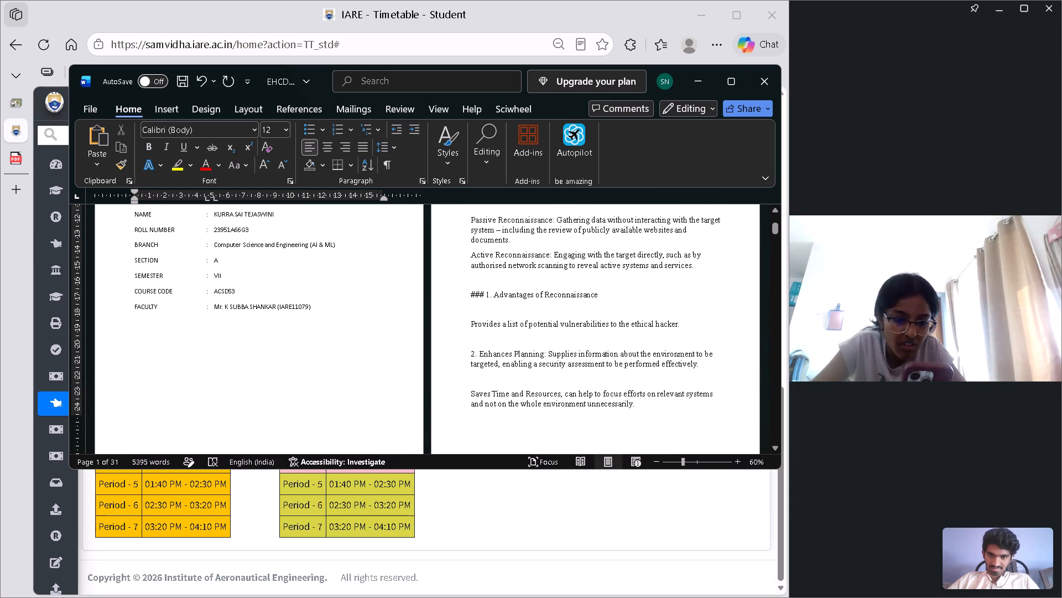
Replace every ### in the document with nothing using Find and Replace.
{"action": "key", "text": "ctrl+f"}
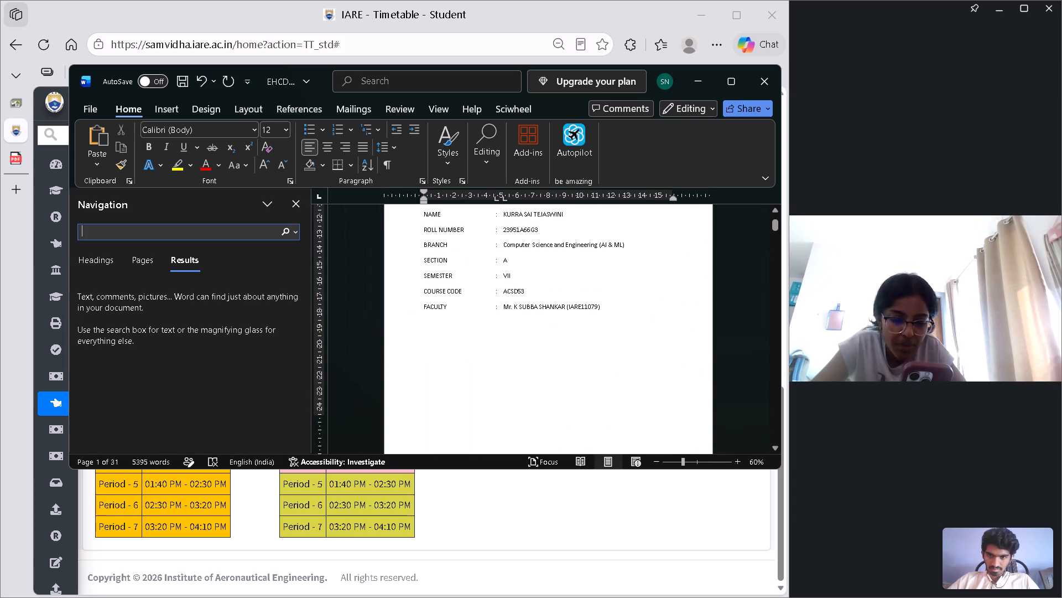
{"action": "left_click", "coordinate": [298, 230]}
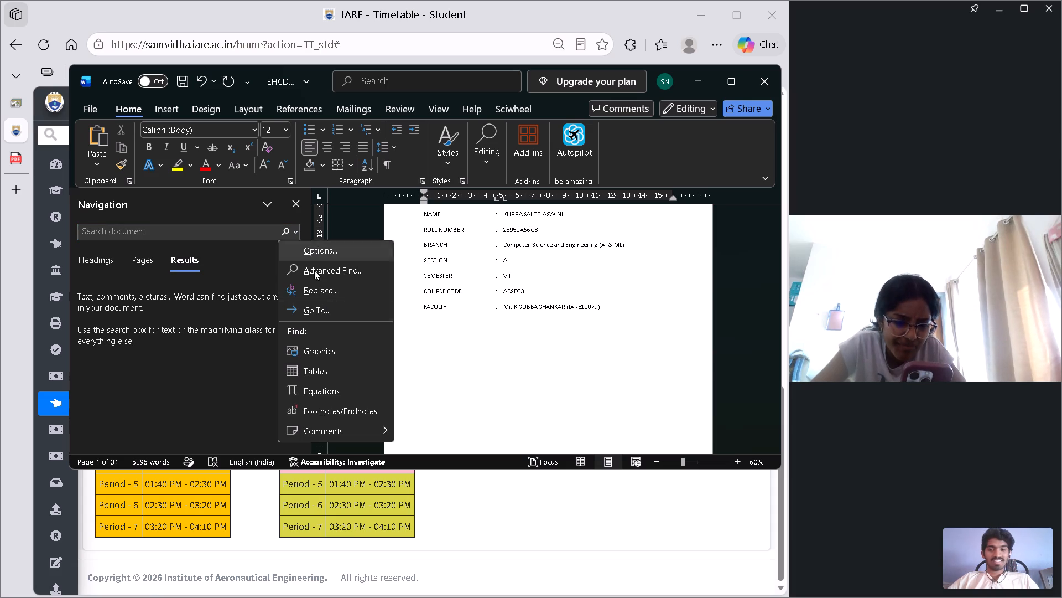
{"action": "left_click", "coordinate": [345, 284]}
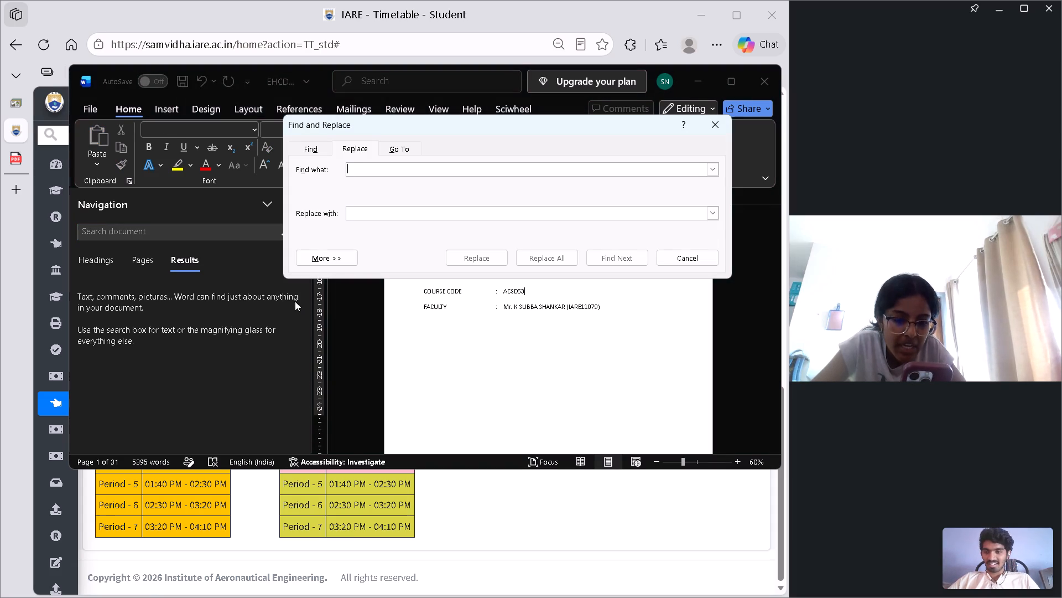
{"action": "type", "text": "333"}
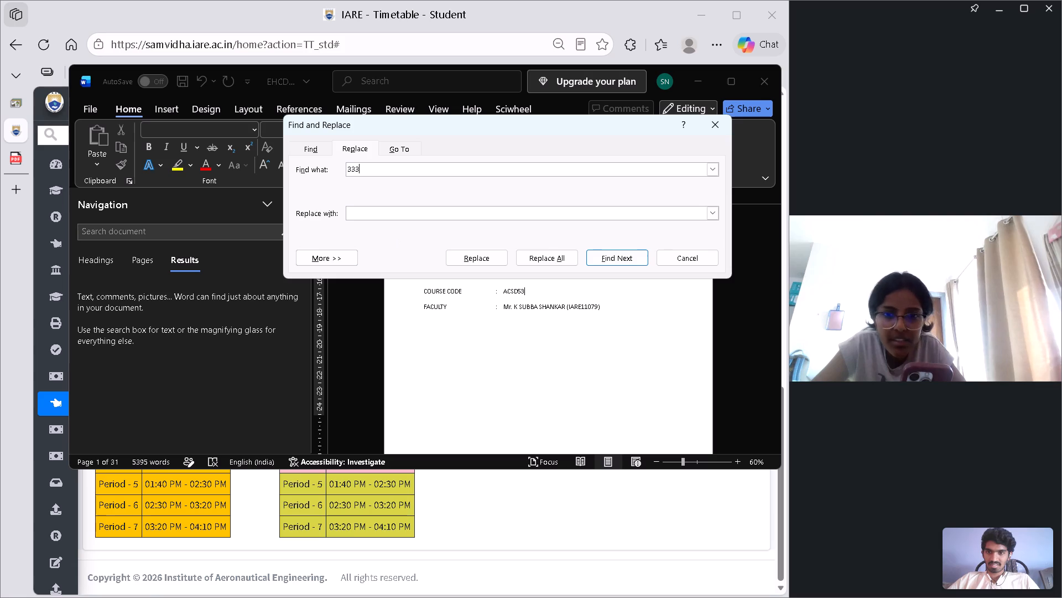
{"action": "key", "text": "BackSpace"}
{"action": "key", "text": "BackSpace"}
{"action": "key", "text": "BackSpace"}
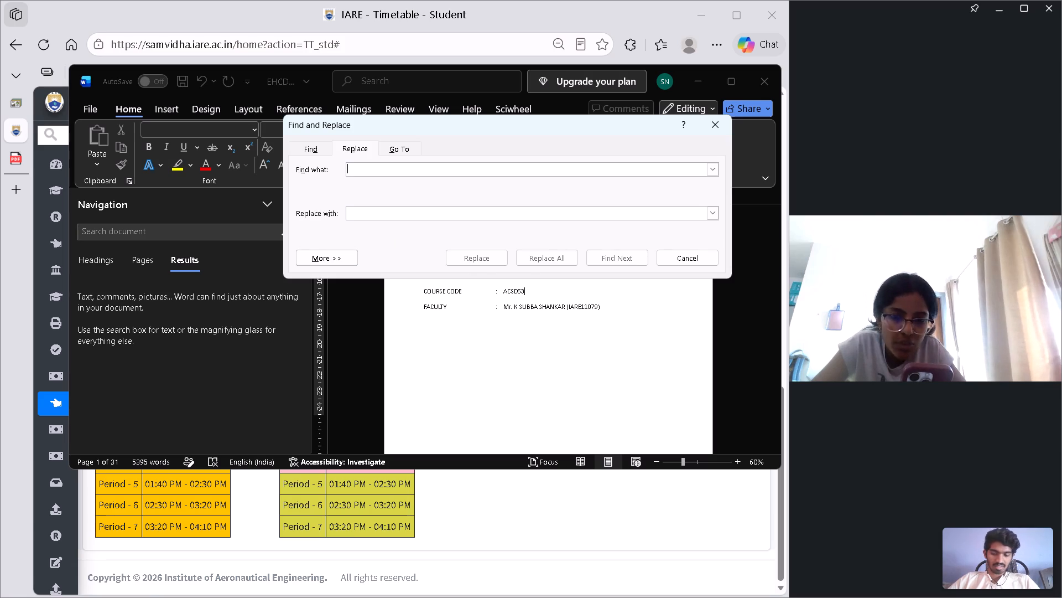
{"action": "type", "text": "###"}
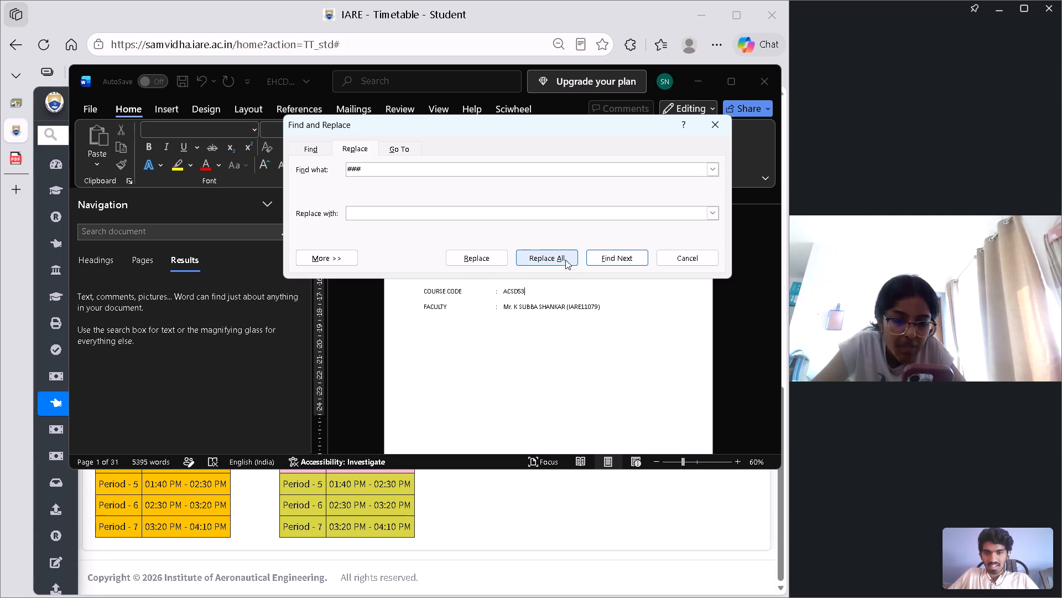
{"action": "left_click", "coordinate": [565, 263]}
{"action": "left_click", "coordinate": [595, 230]}
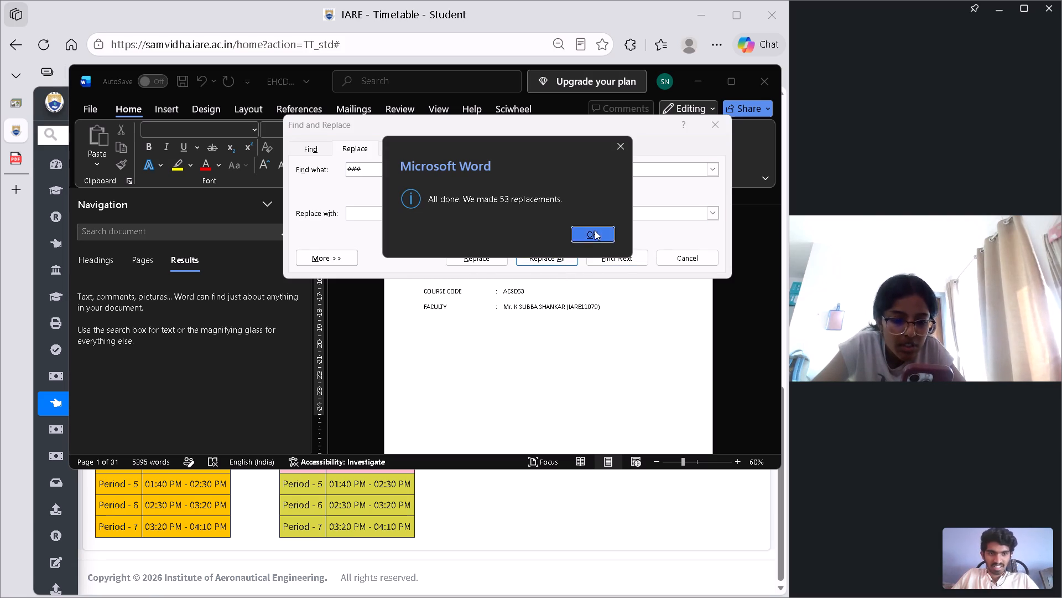
{"action": "left_click", "coordinate": [719, 122]}
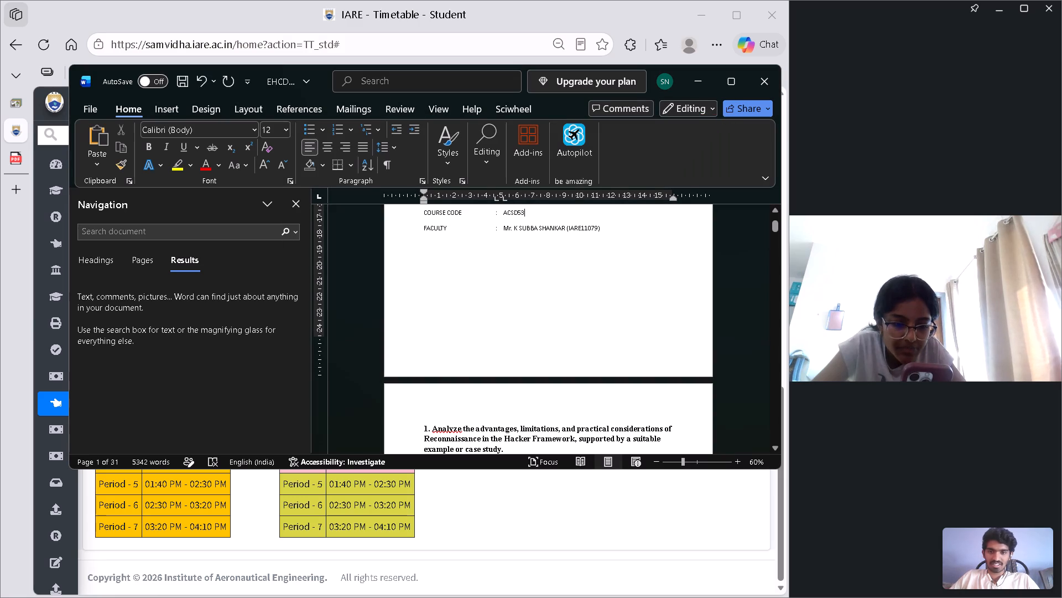
Save the EHCD AAT 1 document.
{"action": "scroll", "coordinate": [533, 317], "scroll_direction": "down", "scroll_amount": 6}
{"action": "scroll", "coordinate": [533, 317], "scroll_direction": "up", "scroll_amount": 9}
{"action": "scroll", "coordinate": [533, 317], "scroll_direction": "down", "scroll_amount": 1}
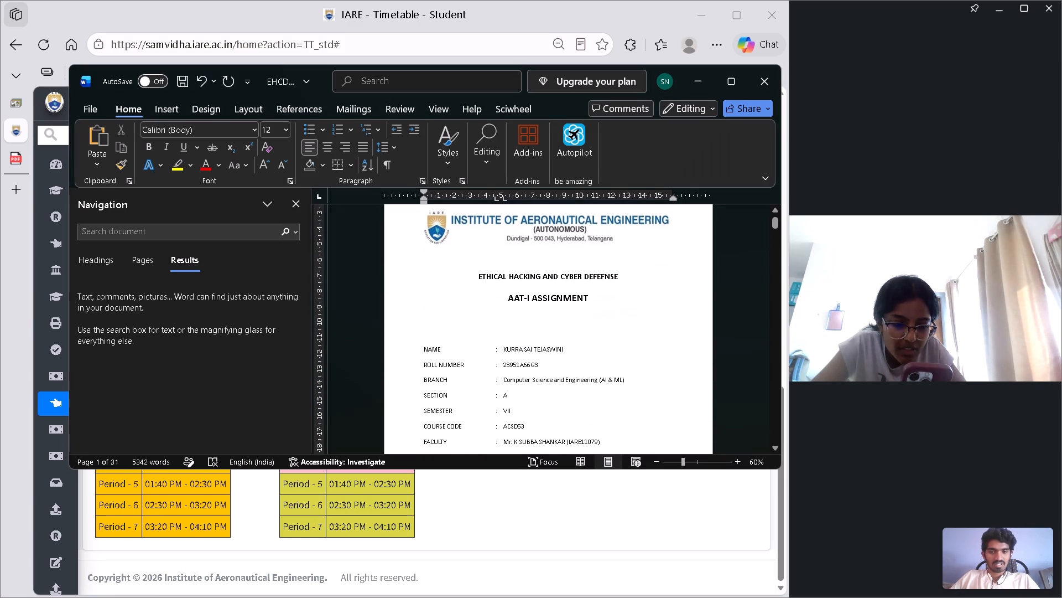
{"action": "key", "text": "ctrl+s"}
{"action": "key", "text": "ctrl+s"}
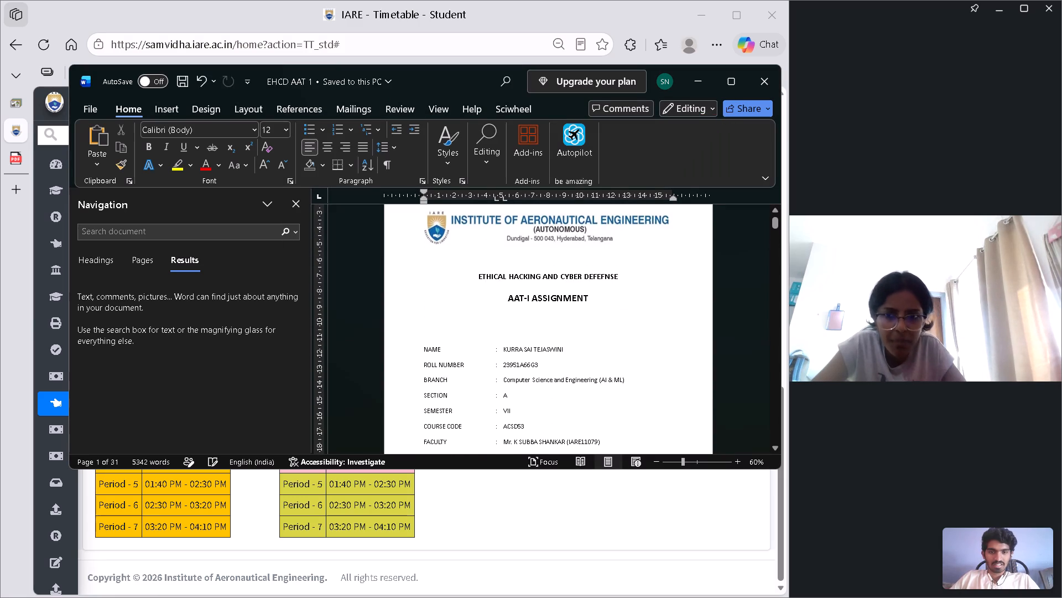
{"action": "key", "text": "ctrl+s"}
{"action": "key", "text": "ctrl+s"}
{"action": "key", "text": "ctrl+s"}
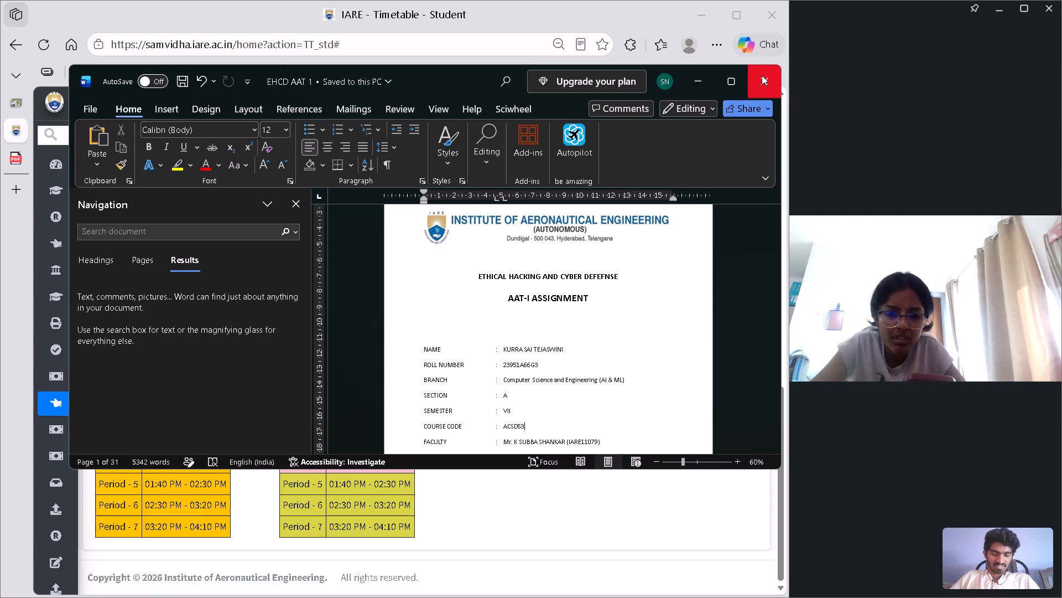
Export the document as a PDF to the Telegram Desktop folder, extending the file name EHCD AAT 1.
{"action": "left_click", "coordinate": [91, 112]}
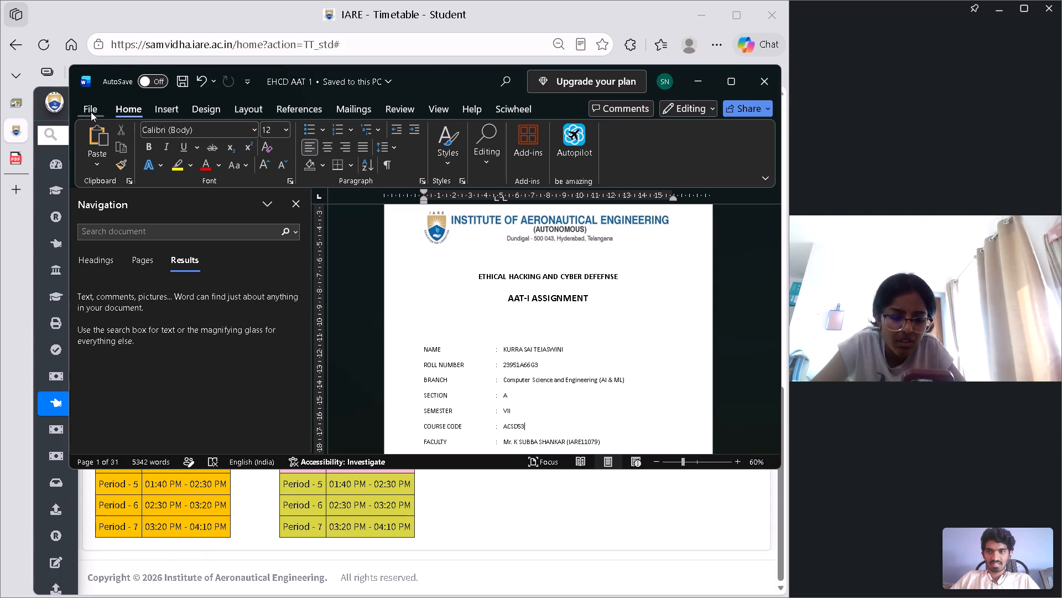
{"action": "left_click", "coordinate": [122, 374]}
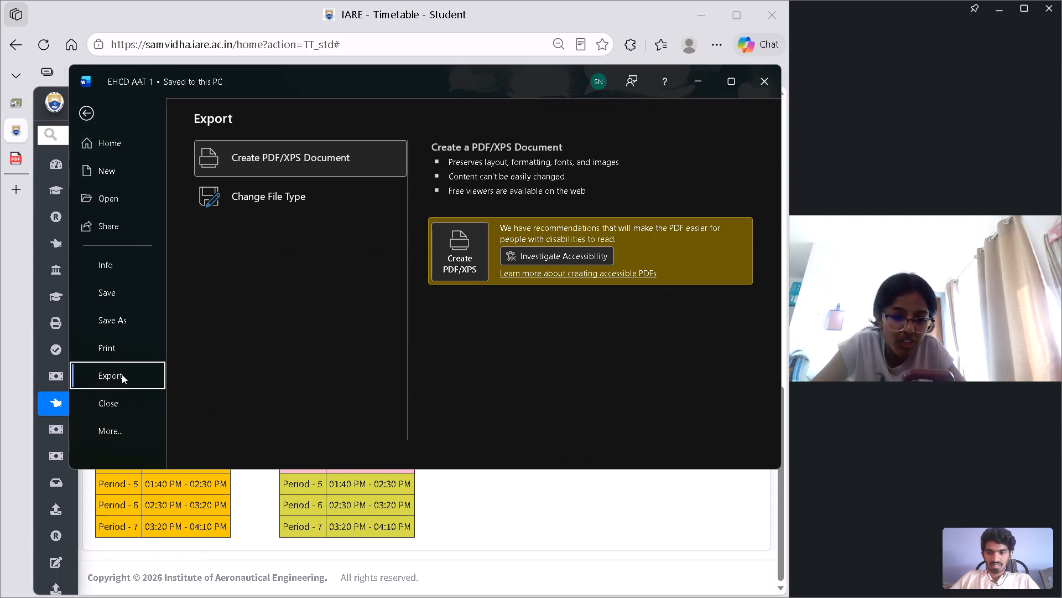
{"action": "left_click", "coordinate": [469, 260]}
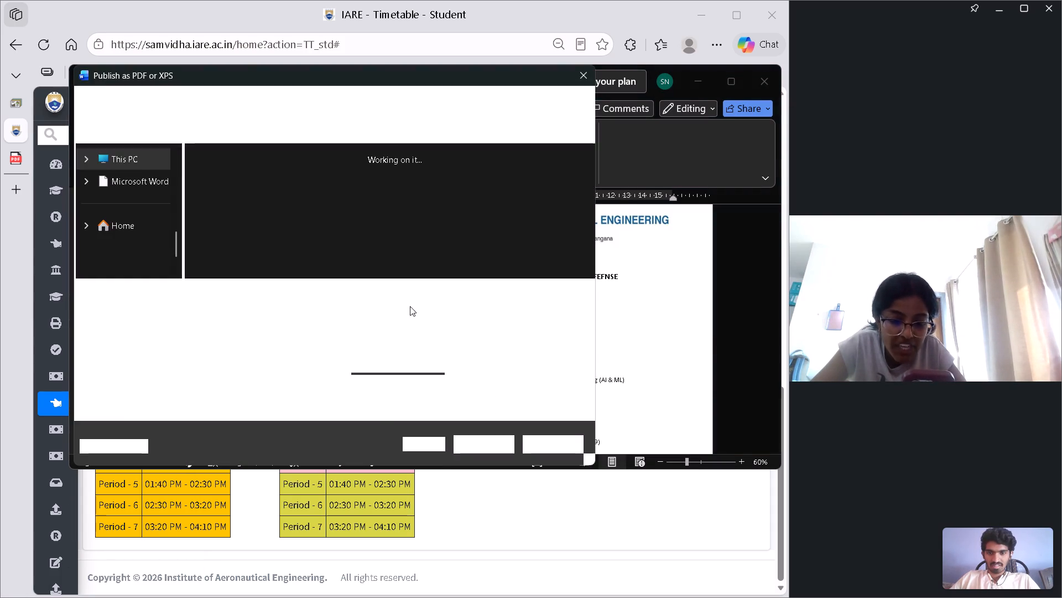
{"action": "left_click", "coordinate": [283, 287]}
{"action": "key", "text": "space"}
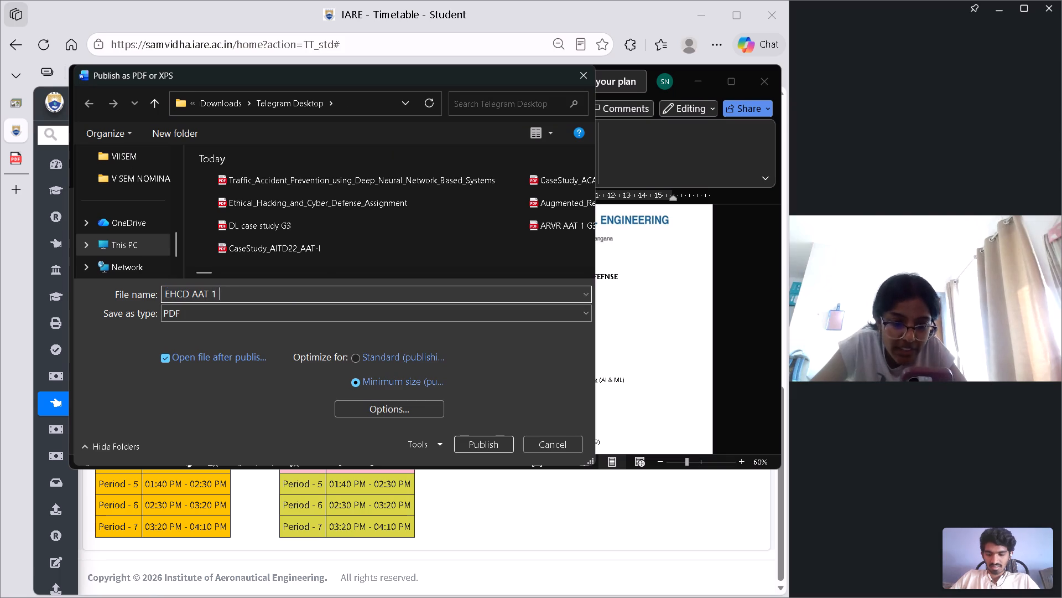
Complete the PDF's file name as EHCD AAT 1 G3 and publish it to the Telegram Desktop folder.
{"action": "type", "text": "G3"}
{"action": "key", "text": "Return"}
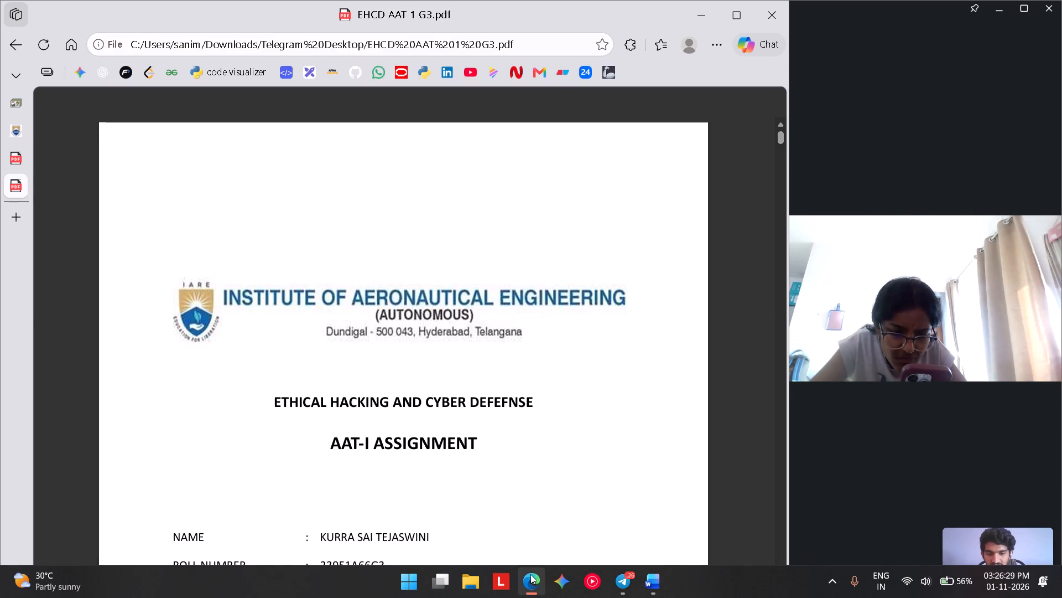
Return to the EHCD AAT 1 document in Word, save it once more and close it.
{"action": "left_click", "coordinate": [633, 587]}
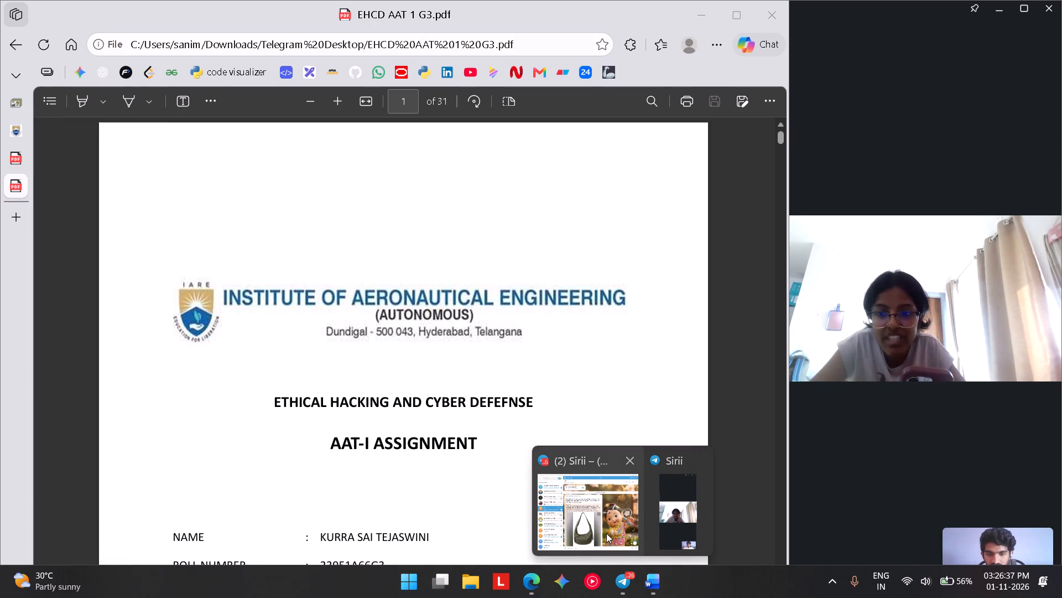
{"action": "left_click", "coordinate": [654, 583]}
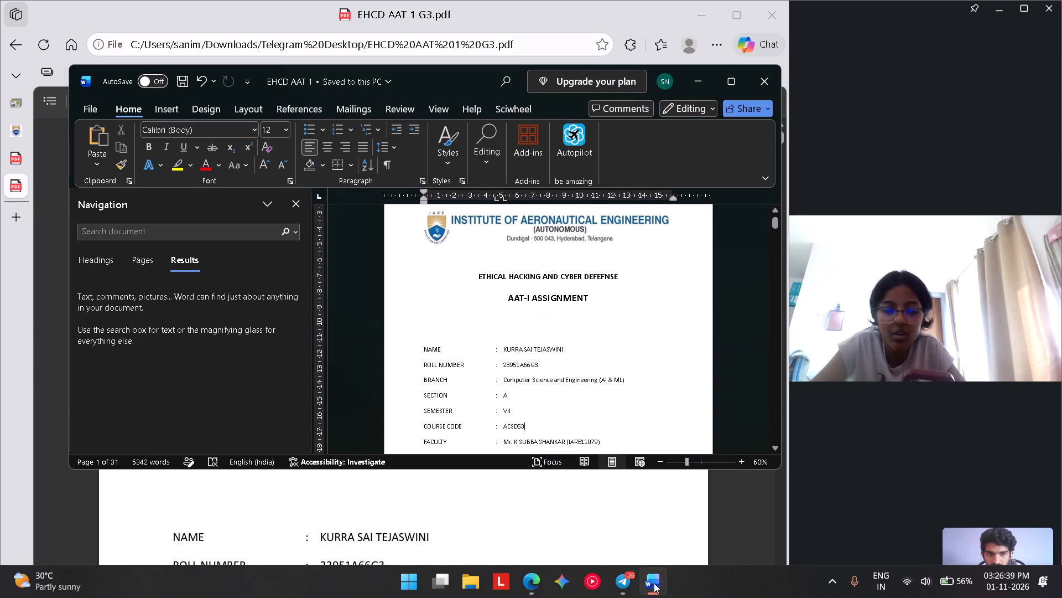
{"action": "scroll", "coordinate": [594, 285], "scroll_direction": "down", "scroll_amount": 1}
{"action": "scroll", "coordinate": [594, 285], "scroll_direction": "up", "scroll_amount": 5}
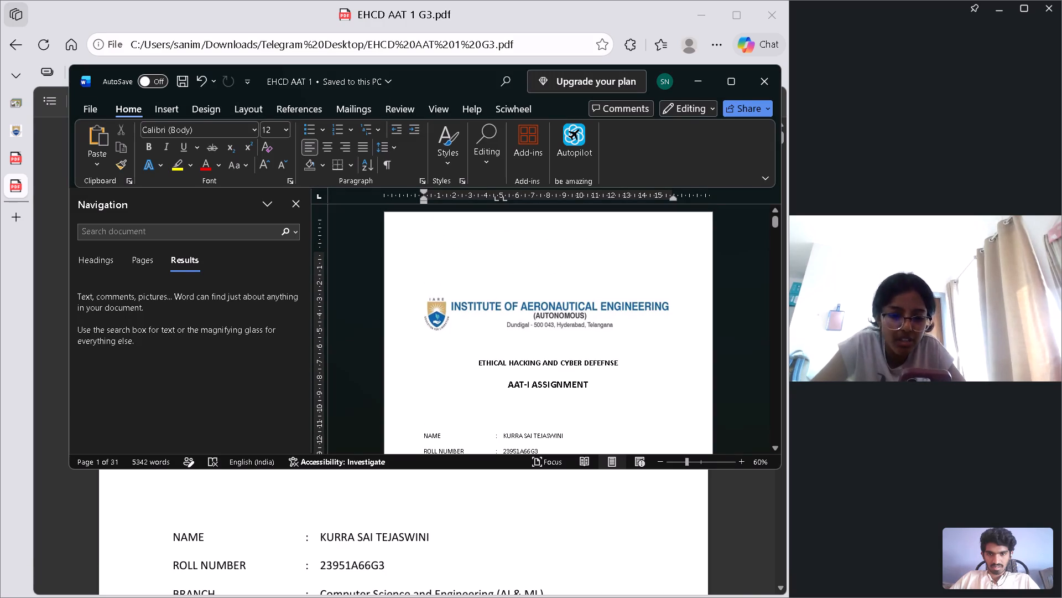
{"action": "scroll", "coordinate": [594, 285], "scroll_direction": "up", "scroll_amount": 1}
{"action": "key", "text": "ctrl+s"}
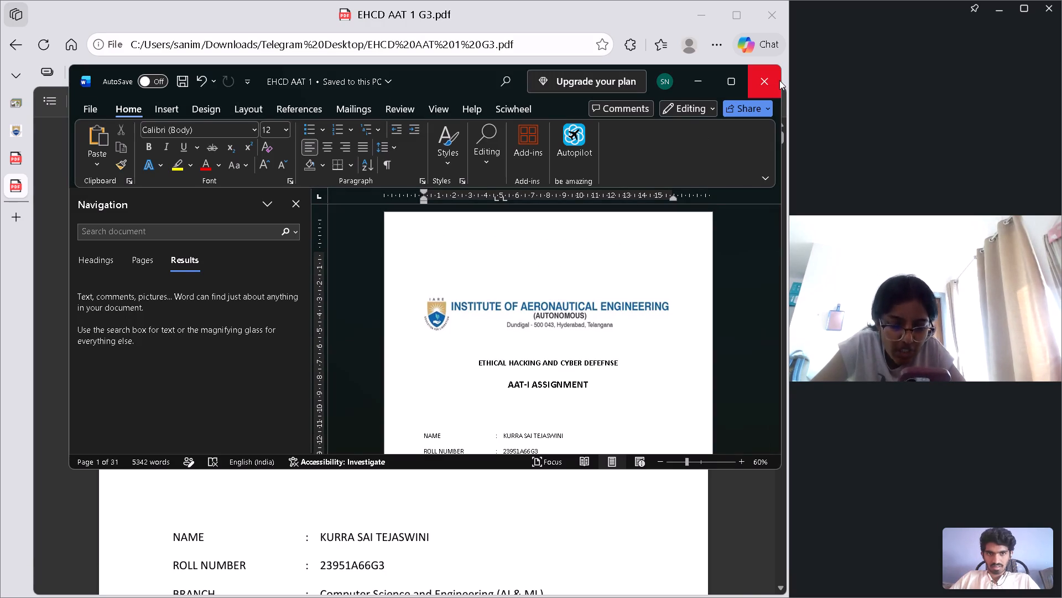
{"action": "left_click", "coordinate": [766, 79]}
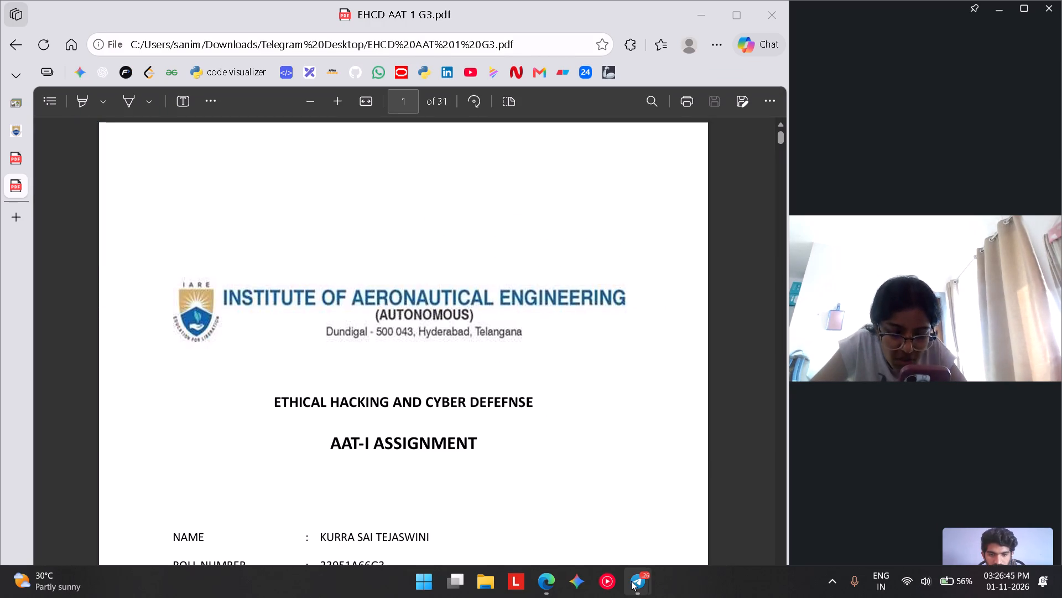
Switch to Telegram to bring up its chat window.
{"action": "left_click", "coordinate": [631, 581]}
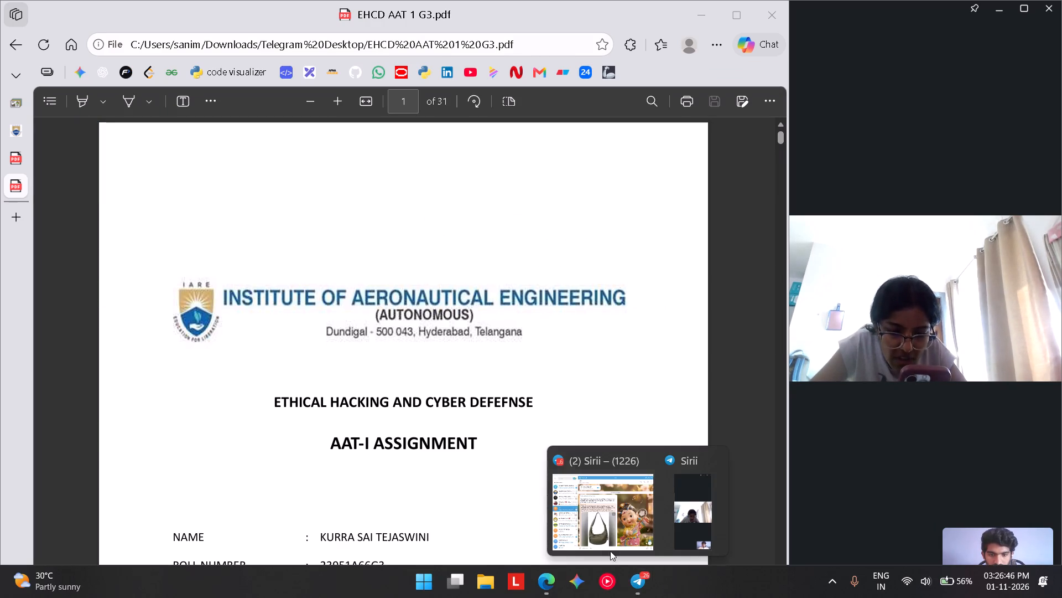
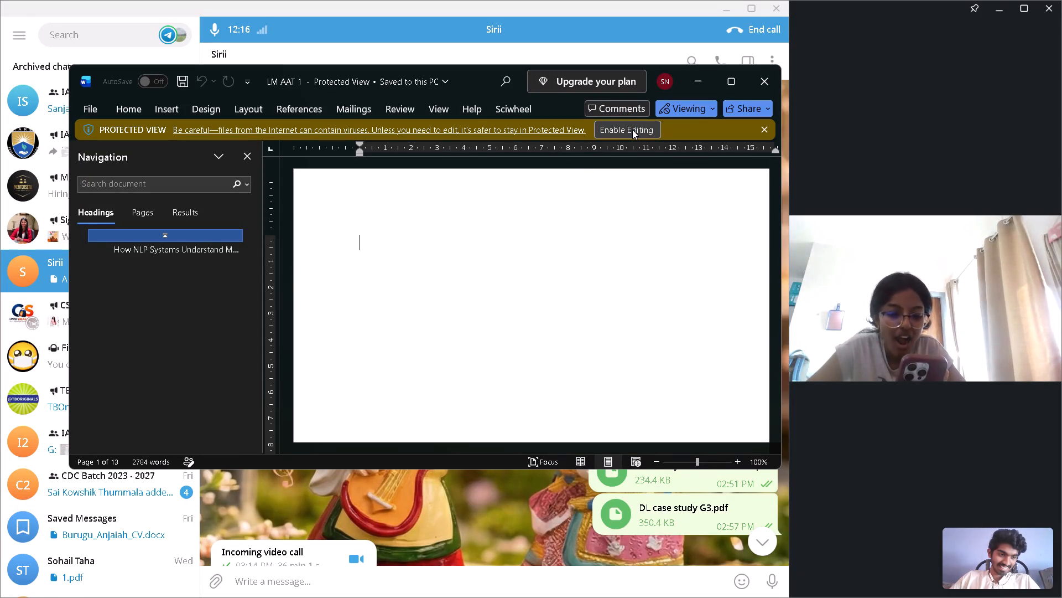
Enable editing for the LM AAT 1 document opened in Protected View.
{"action": "left_click", "coordinate": [632, 130]}
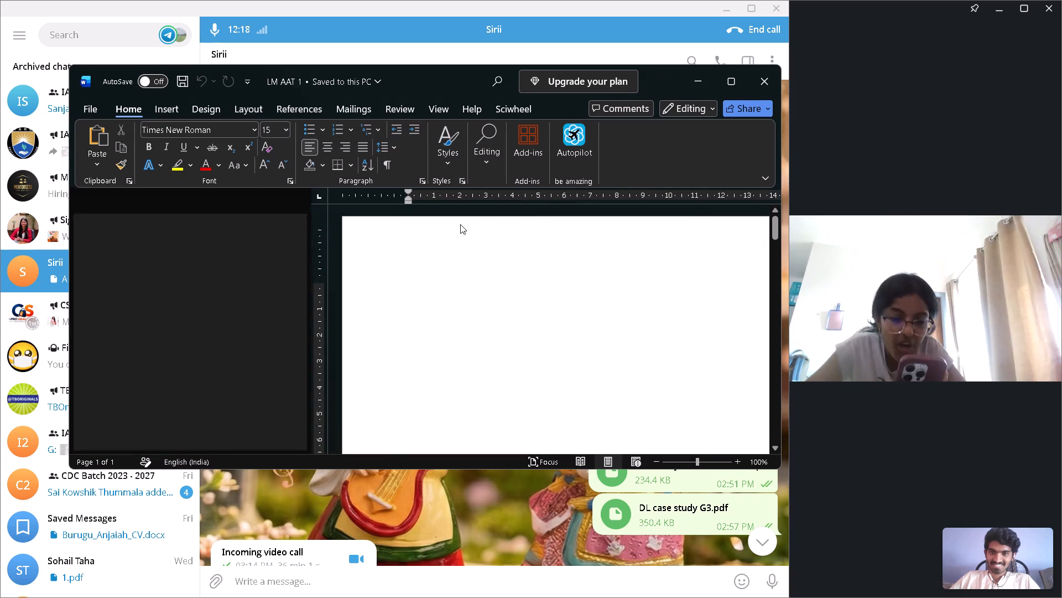
Open the clipboard history at the start of the blank first page and browse it for an entry to paste.
{"action": "scroll", "coordinate": [460, 224], "scroll_direction": "down", "scroll_amount": 4}
{"action": "scroll", "coordinate": [438, 312], "scroll_direction": "down", "scroll_amount": 2}
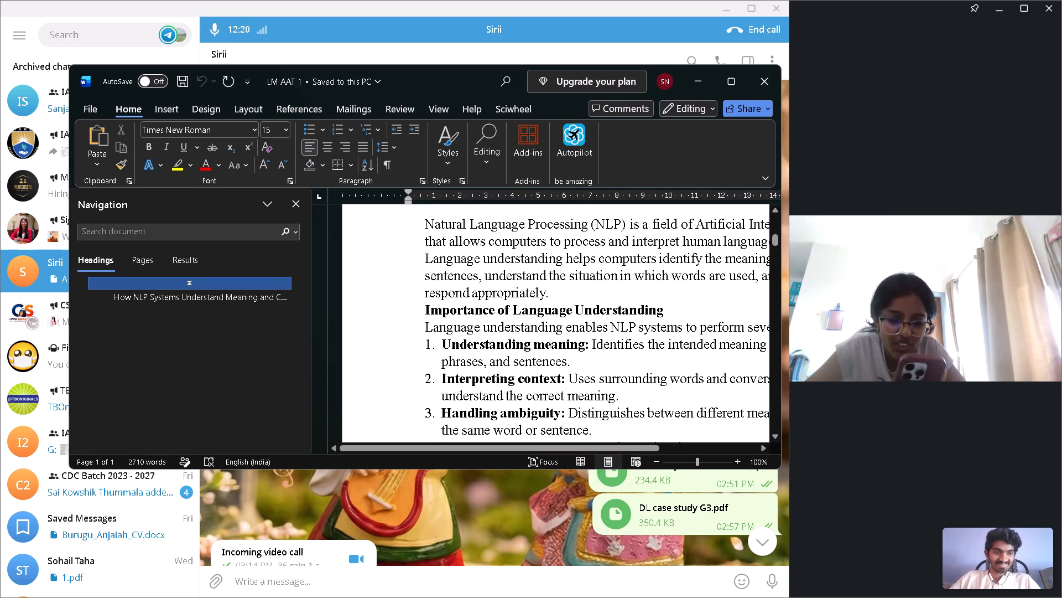
{"action": "scroll", "coordinate": [438, 312], "scroll_direction": "up", "scroll_amount": 1}
{"action": "scroll", "coordinate": [438, 312], "scroll_direction": "down", "scroll_amount": 2, "text": "ctrl"}
{"action": "scroll", "coordinate": [438, 312], "scroll_direction": "up", "scroll_amount": 3}
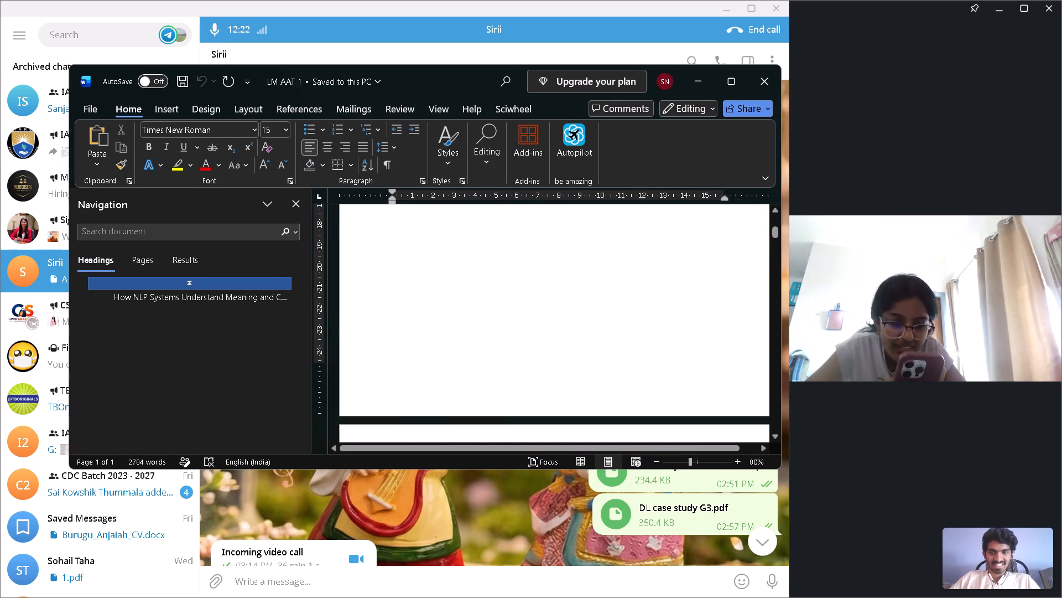
{"action": "scroll", "coordinate": [438, 312], "scroll_direction": "up", "scroll_amount": 3}
{"action": "scroll", "coordinate": [409, 277], "scroll_direction": "up", "scroll_amount": 3}
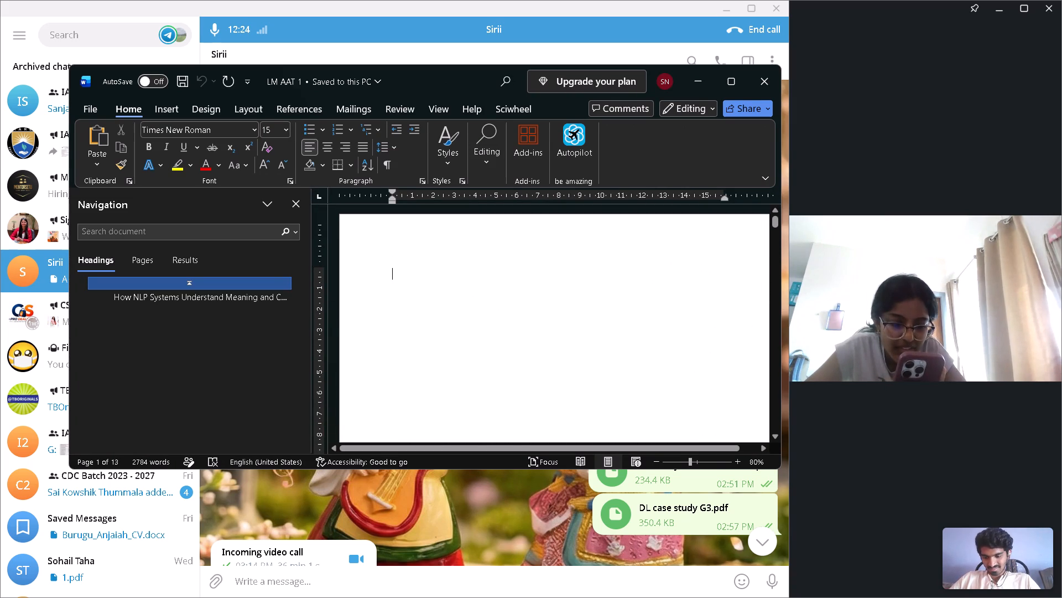
{"action": "key", "text": "super+v"}
{"action": "scroll", "coordinate": [512, 496], "scroll_direction": "down", "scroll_amount": 2}
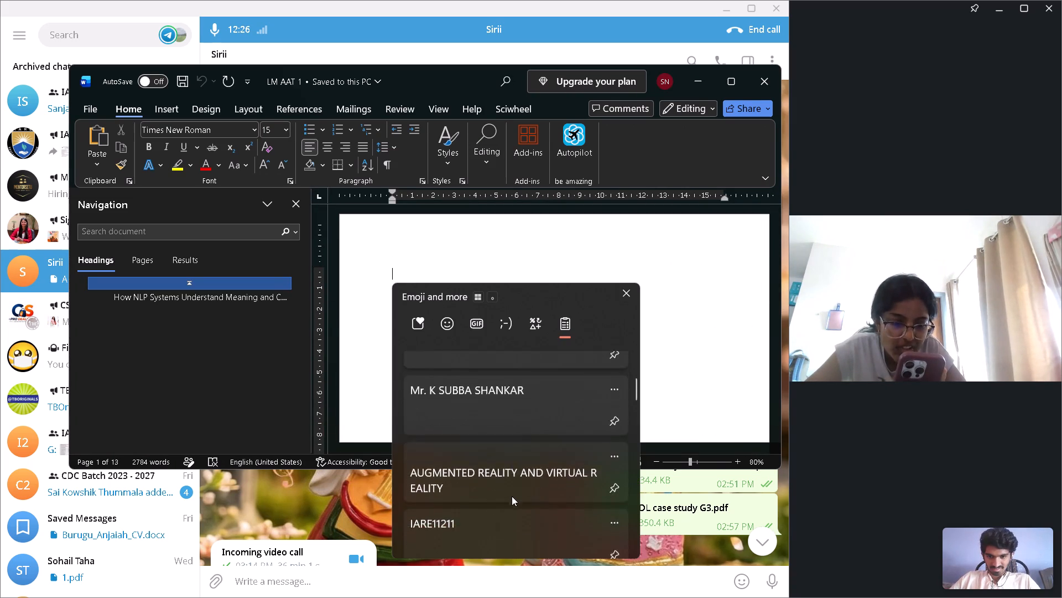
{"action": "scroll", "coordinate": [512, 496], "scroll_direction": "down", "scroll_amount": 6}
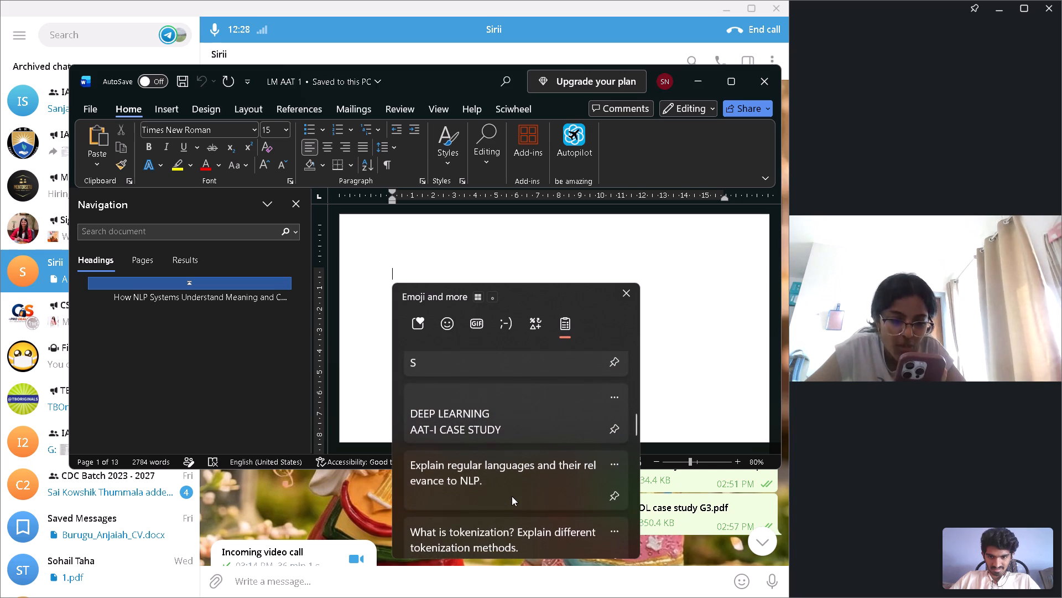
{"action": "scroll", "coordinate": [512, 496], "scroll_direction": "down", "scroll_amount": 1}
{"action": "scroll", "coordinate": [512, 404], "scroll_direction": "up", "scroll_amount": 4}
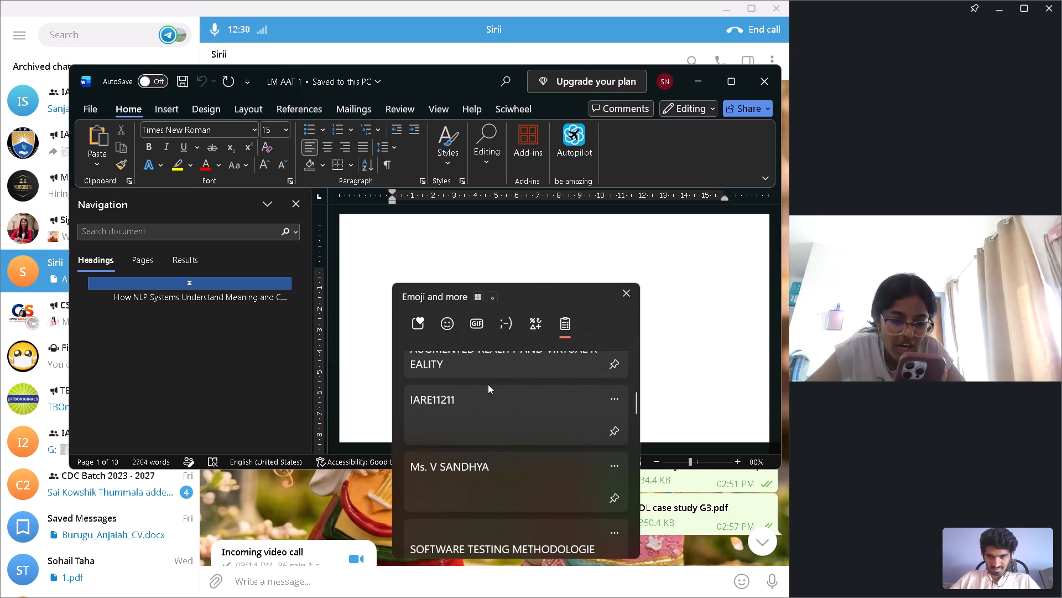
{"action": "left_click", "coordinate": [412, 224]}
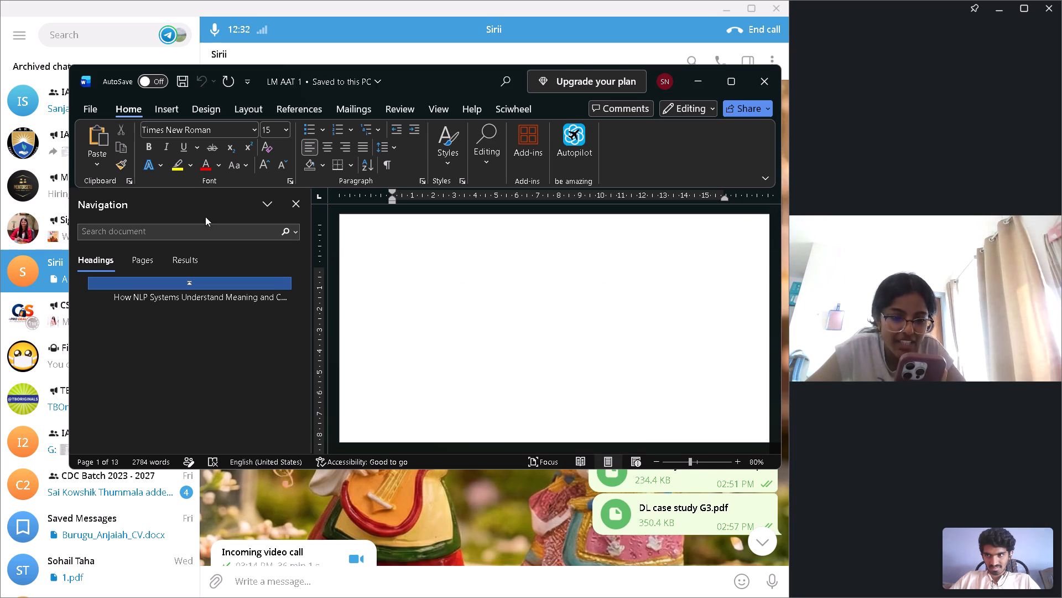
Open the recent document ARVR AAT 1 from the Telegram Desktop folder.
{"action": "left_click", "coordinate": [93, 104]}
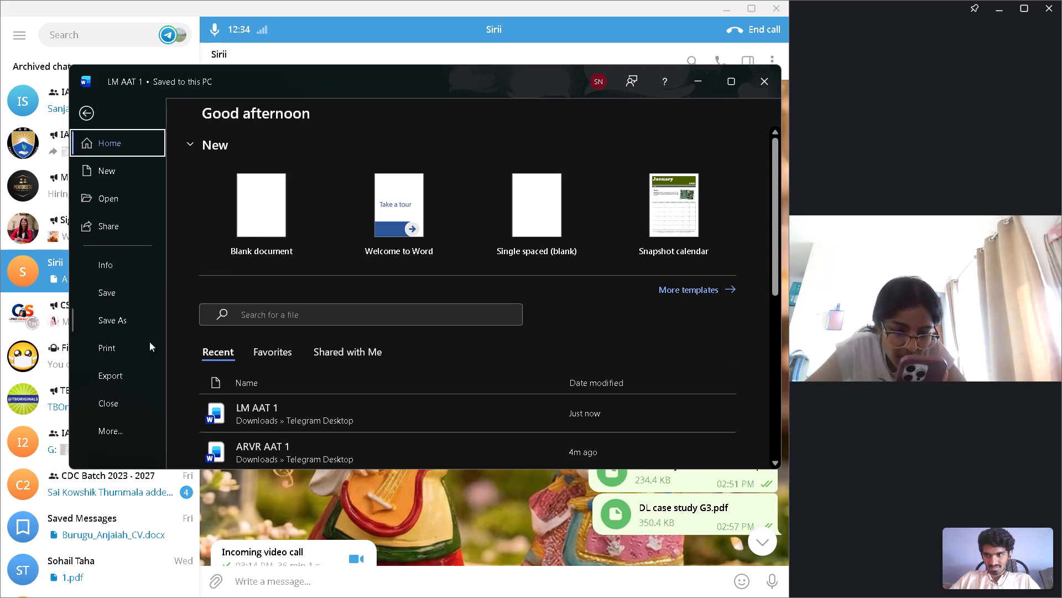
{"action": "scroll", "coordinate": [289, 385], "scroll_direction": "down", "scroll_amount": 1}
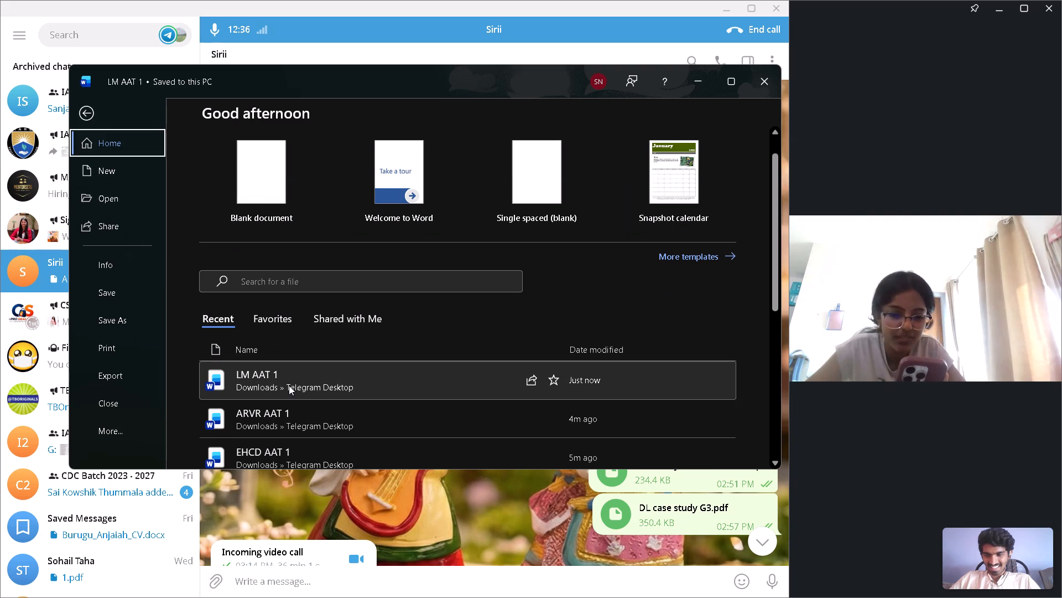
{"action": "scroll", "coordinate": [289, 385], "scroll_direction": "down", "scroll_amount": 1}
{"action": "left_click", "coordinate": [265, 377]}
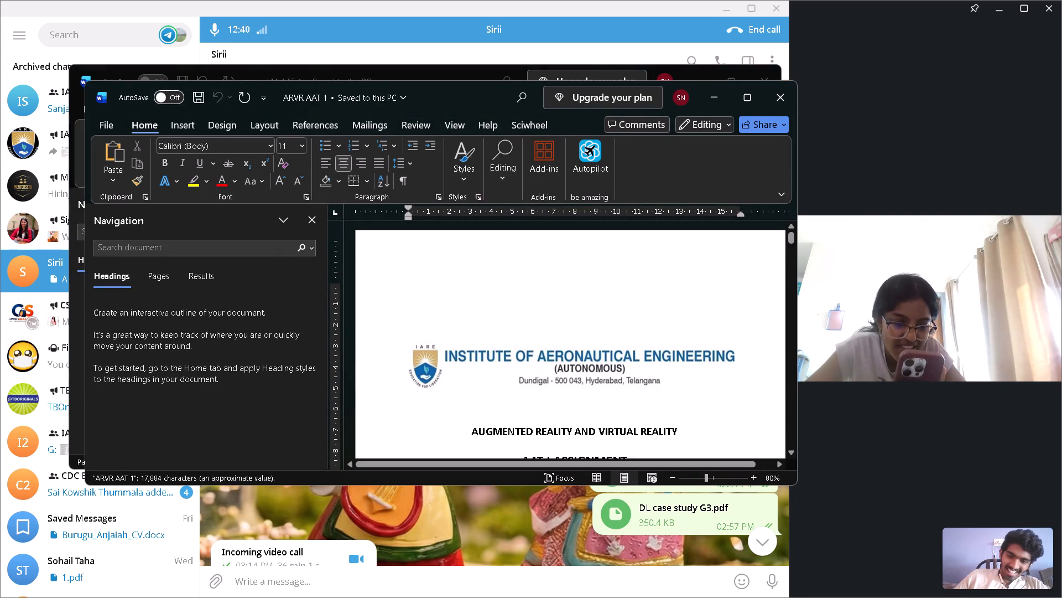
Copy the entire cover page of ARVR AAT 1, from the institute logo through the faculty line, and close that document.
{"action": "left_click_drag", "start_coordinate": [395, 322], "coordinate": [539, 511]}
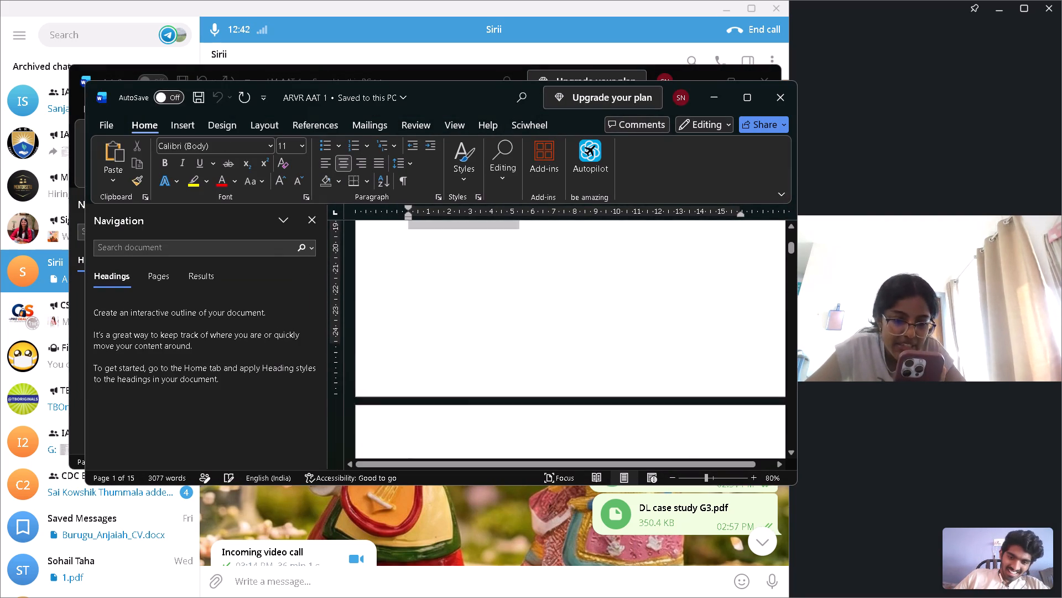
{"action": "left_click_drag", "start_coordinate": [539, 511], "coordinate": [438, 230]}
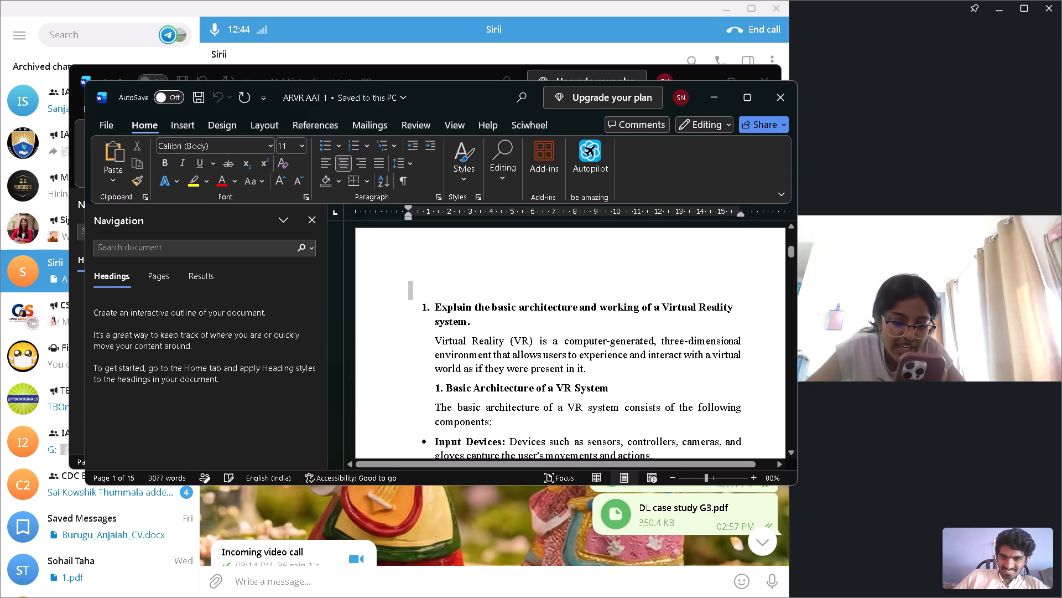
{"action": "left_click_drag", "start_coordinate": [438, 230], "coordinate": [434, 318]}
{"action": "key", "text": "ctrl+c"}
{"action": "key", "text": "ctrl+c"}
{"action": "key", "text": "ctrl+c"}
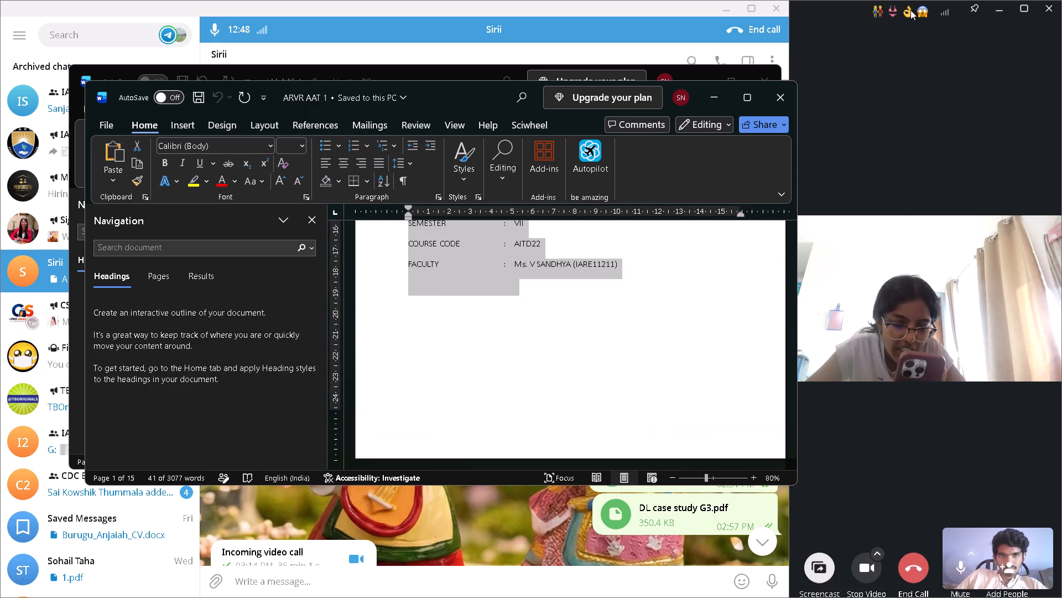
{"action": "key", "text": "ctrl+c"}
{"action": "left_click", "coordinate": [782, 98]}
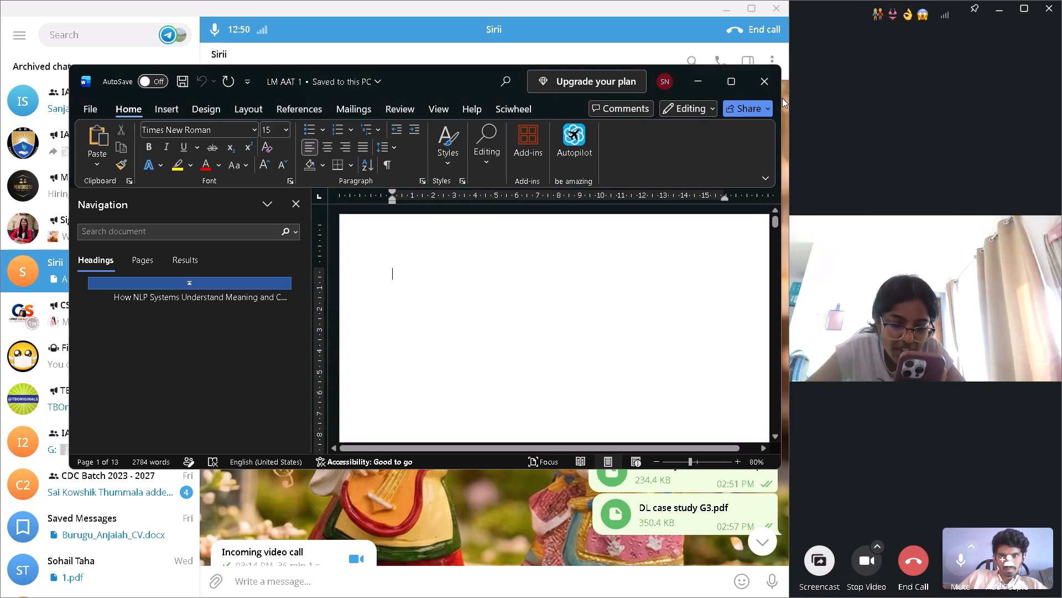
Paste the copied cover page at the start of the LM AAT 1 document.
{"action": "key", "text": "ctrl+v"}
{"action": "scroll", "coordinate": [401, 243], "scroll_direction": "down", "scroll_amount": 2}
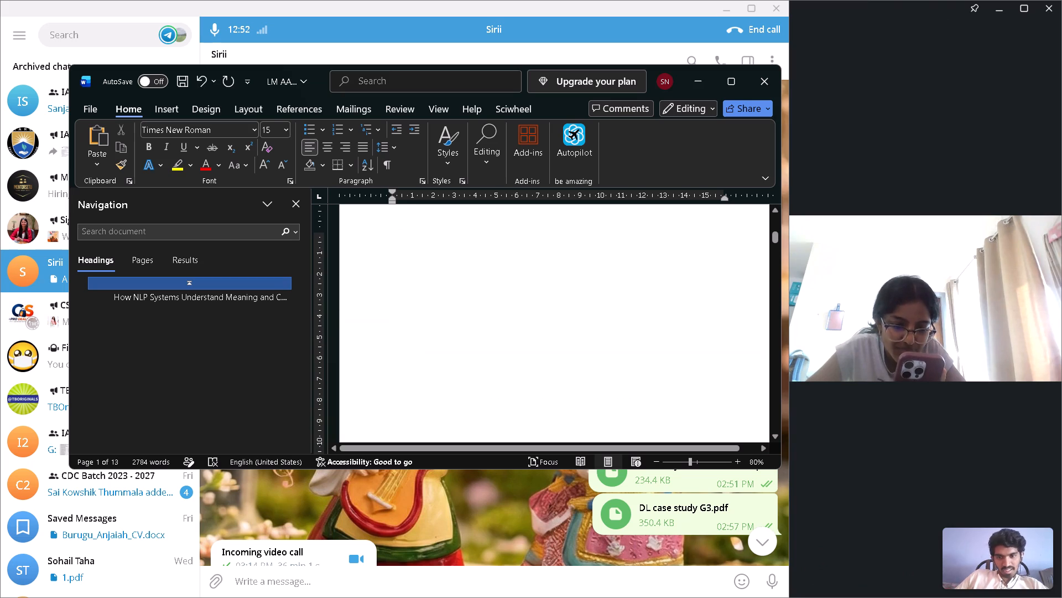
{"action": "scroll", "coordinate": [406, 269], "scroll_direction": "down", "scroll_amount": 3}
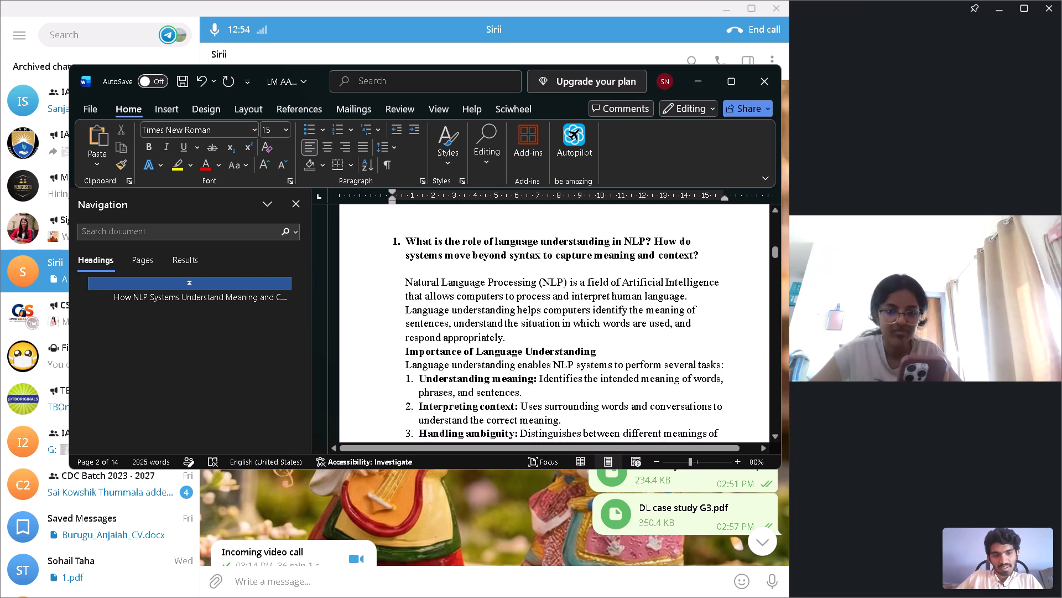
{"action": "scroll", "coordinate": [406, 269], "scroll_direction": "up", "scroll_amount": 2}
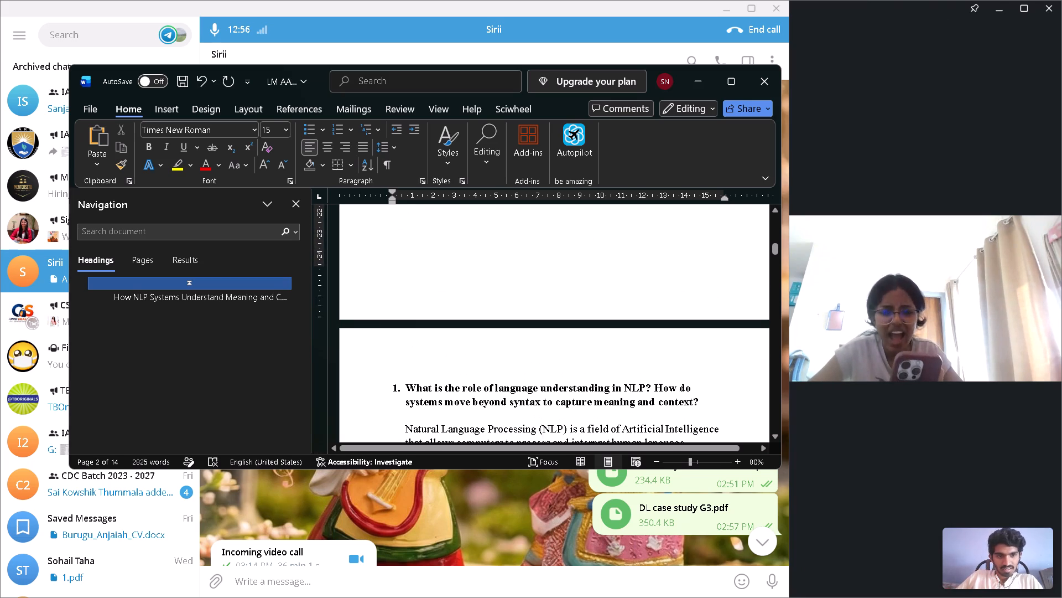
Delete the empty lines between the end of the cover page details and question 1 on language understanding in NLP.
{"action": "left_click", "coordinate": [403, 289]}
{"action": "key", "text": "Down"}
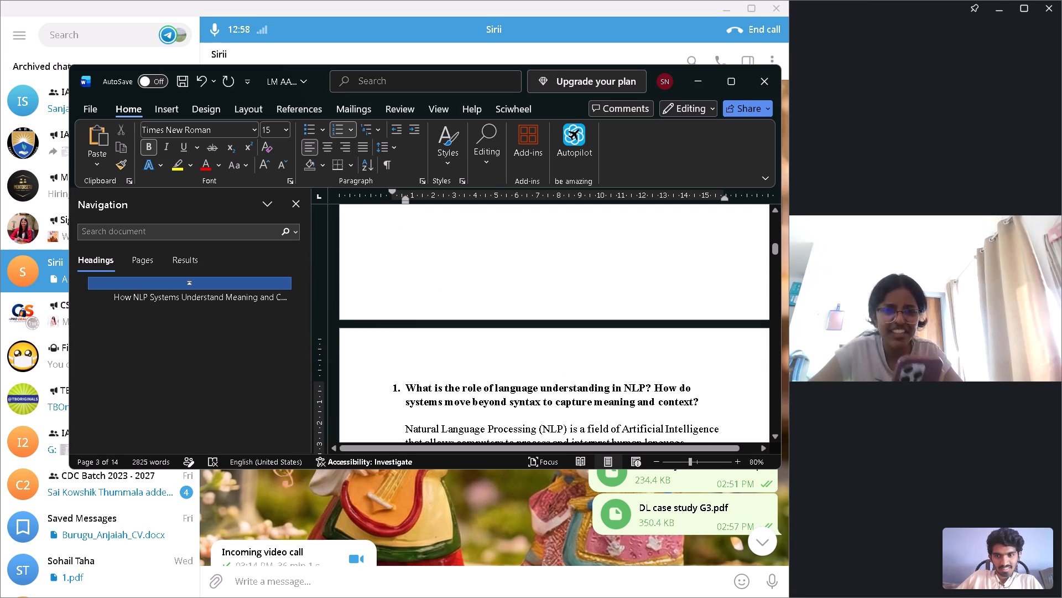
{"action": "key", "text": "Up"}
{"action": "key", "text": "BackSpace"}
{"action": "key", "text": "BackSpace"}
{"action": "key", "text": "BackSpace"}
{"action": "key", "text": "BackSpace"}
{"action": "scroll", "coordinate": [403, 289], "scroll_direction": "up", "scroll_amount": 1}
{"action": "key", "text": "BackSpace"}
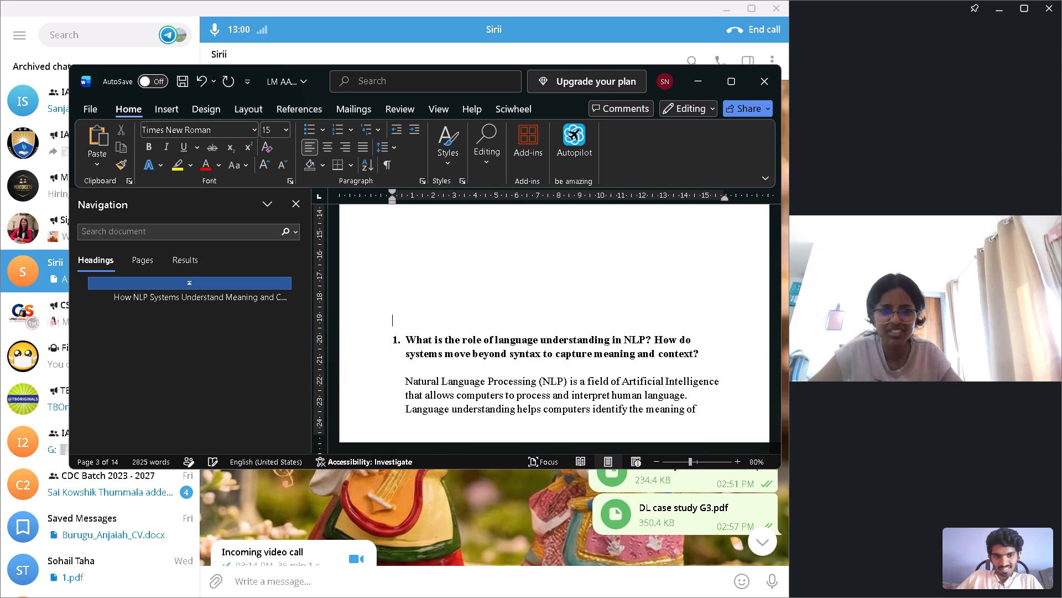
{"action": "key", "text": "BackSpace"}
{"action": "key", "text": "BackSpace"}
{"action": "scroll", "coordinate": [403, 289], "scroll_direction": "up", "scroll_amount": 2}
{"action": "key", "text": "BackSpace"}
{"action": "key", "text": "BackSpace"}
{"action": "key", "text": "BackSpace"}
{"action": "key", "text": "BackSpace"}
{"action": "scroll", "coordinate": [403, 289], "scroll_direction": "up", "scroll_amount": 2}
{"action": "key", "text": "BackSpace"}
{"action": "key", "text": "BackSpace"}
{"action": "key", "text": "BackSpace"}
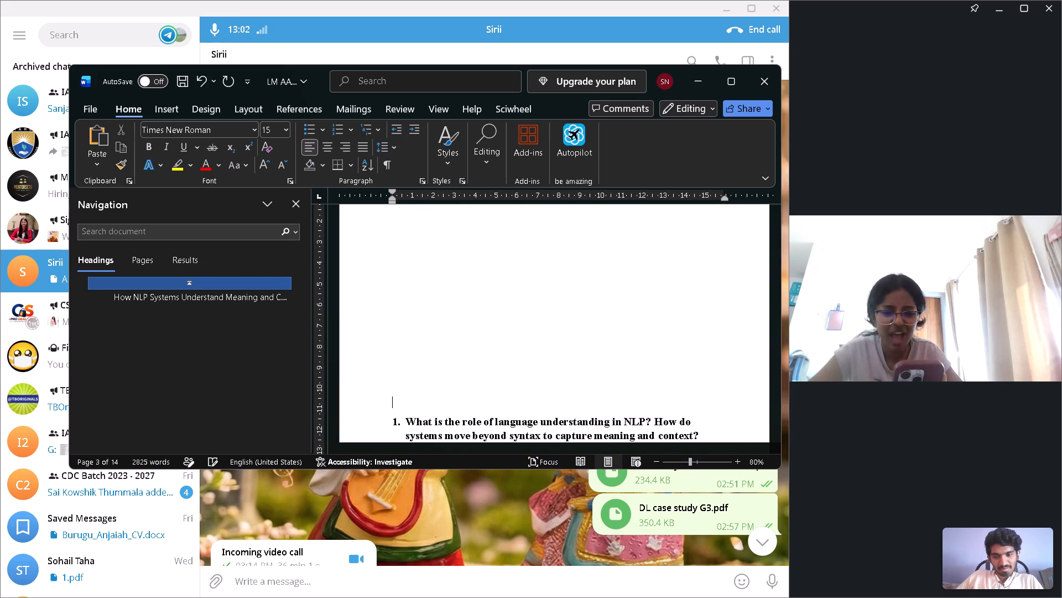
{"action": "key", "text": "BackSpace"}
{"action": "scroll", "coordinate": [403, 289], "scroll_direction": "up", "scroll_amount": 2}
{"action": "key", "text": "BackSpace"}
{"action": "key", "text": "BackSpace"}
{"action": "key", "text": "BackSpace"}
{"action": "key", "text": "BackSpace"}
{"action": "key", "text": "BackSpace"}
{"action": "key", "text": "BackSpace"}
{"action": "key", "text": "BackSpace"}
{"action": "key", "text": "BackSpace"}
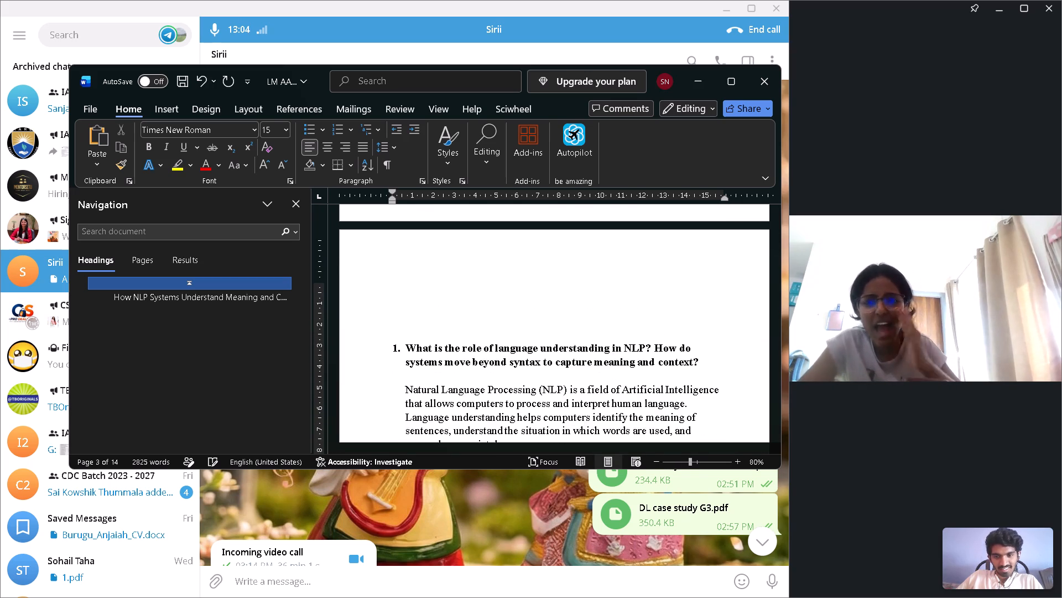
{"action": "scroll", "coordinate": [403, 289], "scroll_direction": "up", "scroll_amount": 2}
{"action": "key", "text": "BackSpace"}
{"action": "key", "text": "BackSpace"}
{"action": "key", "text": "BackSpace"}
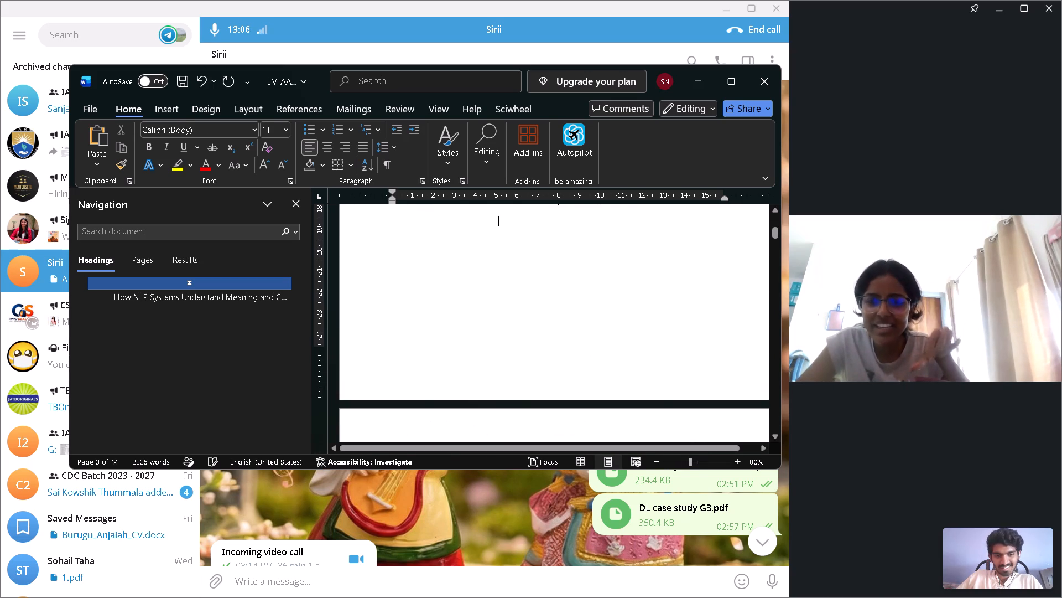
Make the LM AAT 1 document window taller to show more of the cover page at 70% zoom.
{"action": "scroll", "coordinate": [403, 289], "scroll_direction": "up", "scroll_amount": 1}
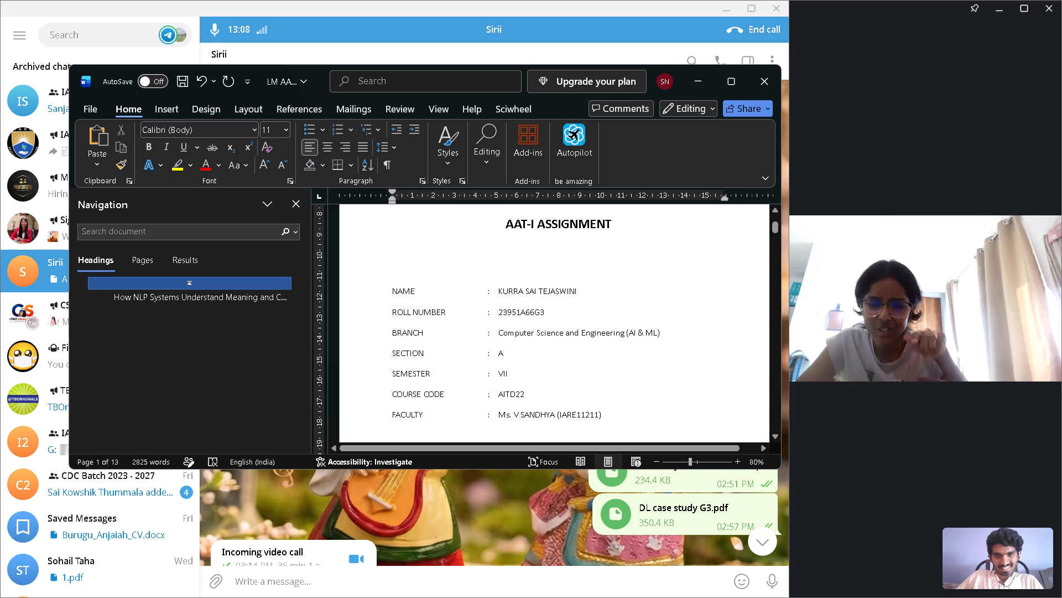
{"action": "scroll", "coordinate": [403, 289], "scroll_direction": "up", "scroll_amount": 1}
{"action": "scroll", "coordinate": [403, 289], "scroll_direction": "down", "scroll_amount": 1, "text": "ctrl"}
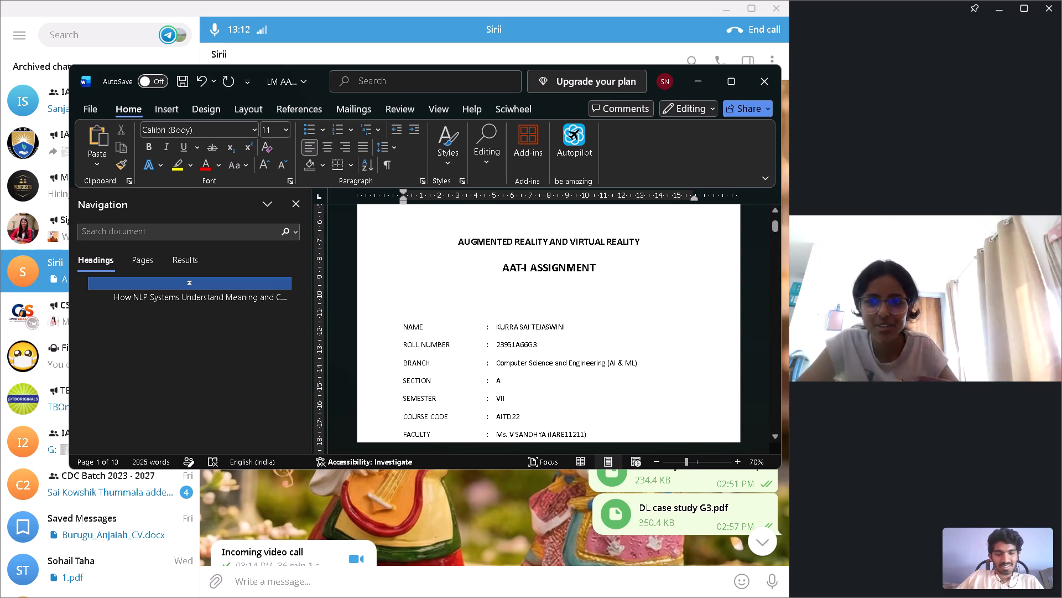
{"action": "left_click_drag", "start_coordinate": [778, 467], "coordinate": [762, 513]}
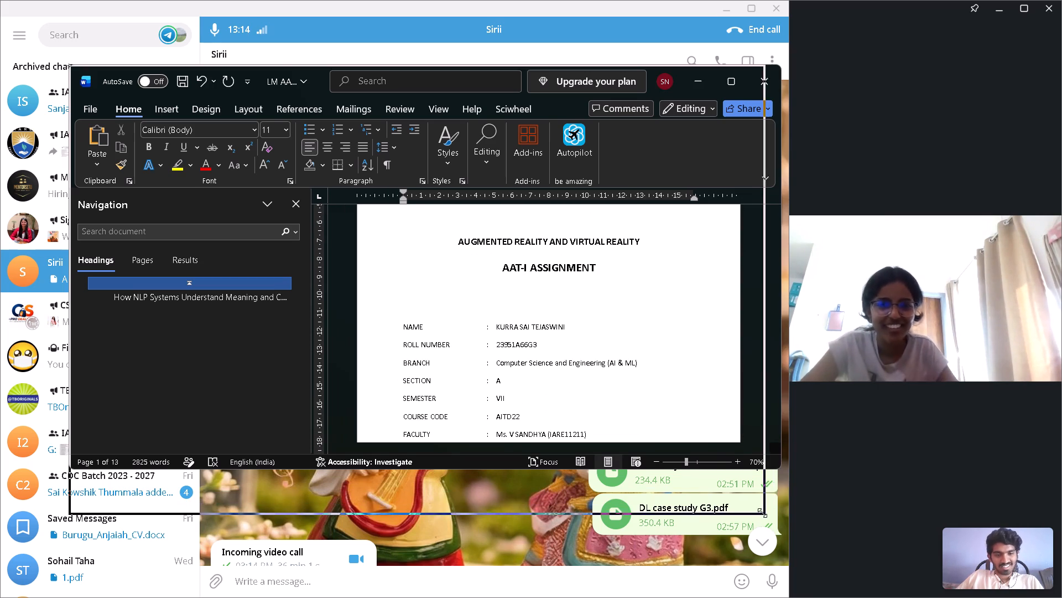
{"action": "left_click_drag", "start_coordinate": [762, 513], "coordinate": [778, 534]}
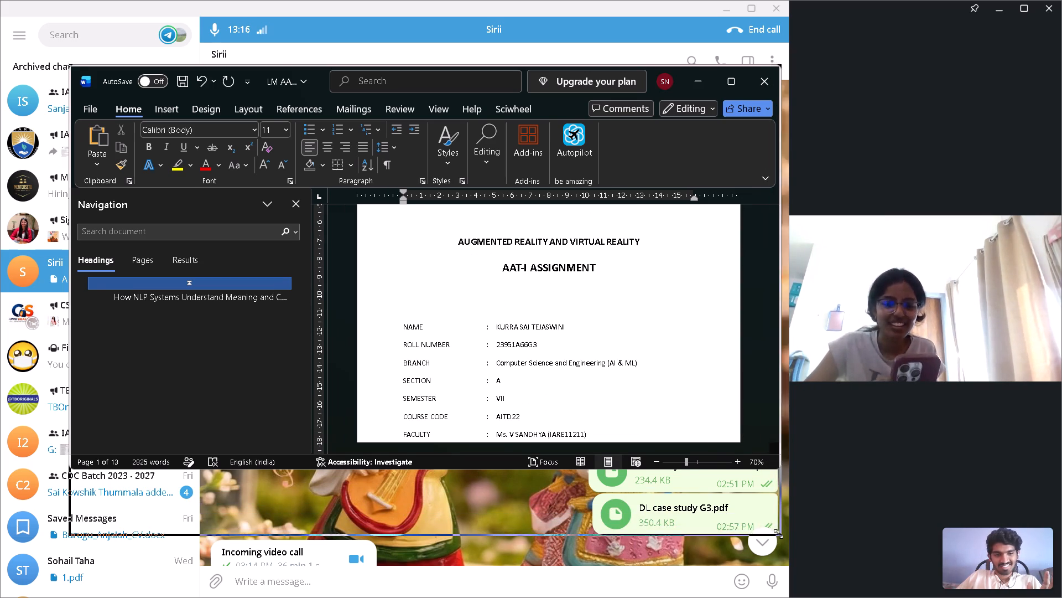
{"action": "left_click_drag", "start_coordinate": [778, 534], "coordinate": [779, 534]}
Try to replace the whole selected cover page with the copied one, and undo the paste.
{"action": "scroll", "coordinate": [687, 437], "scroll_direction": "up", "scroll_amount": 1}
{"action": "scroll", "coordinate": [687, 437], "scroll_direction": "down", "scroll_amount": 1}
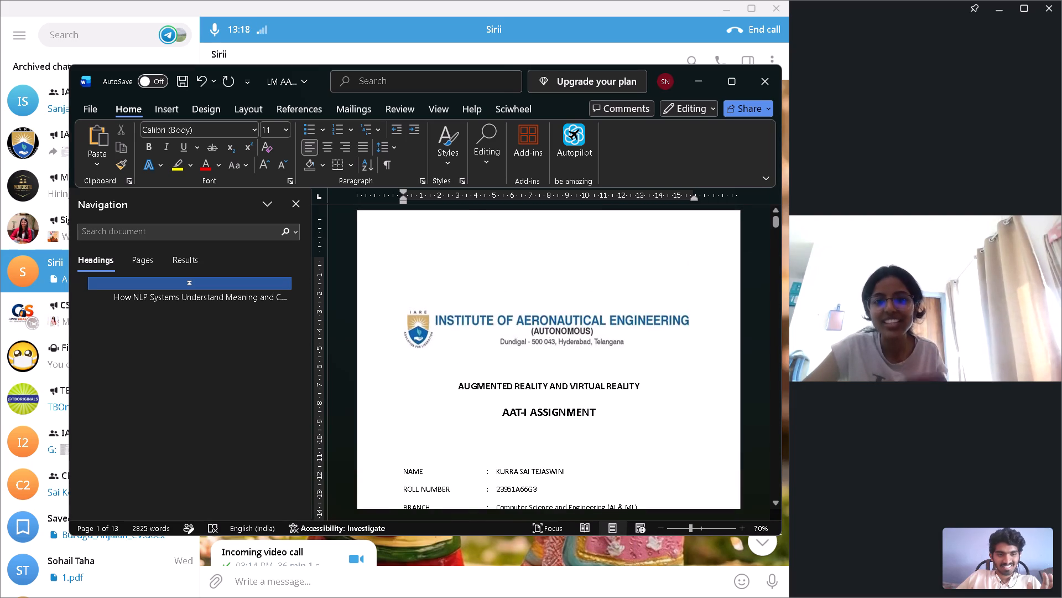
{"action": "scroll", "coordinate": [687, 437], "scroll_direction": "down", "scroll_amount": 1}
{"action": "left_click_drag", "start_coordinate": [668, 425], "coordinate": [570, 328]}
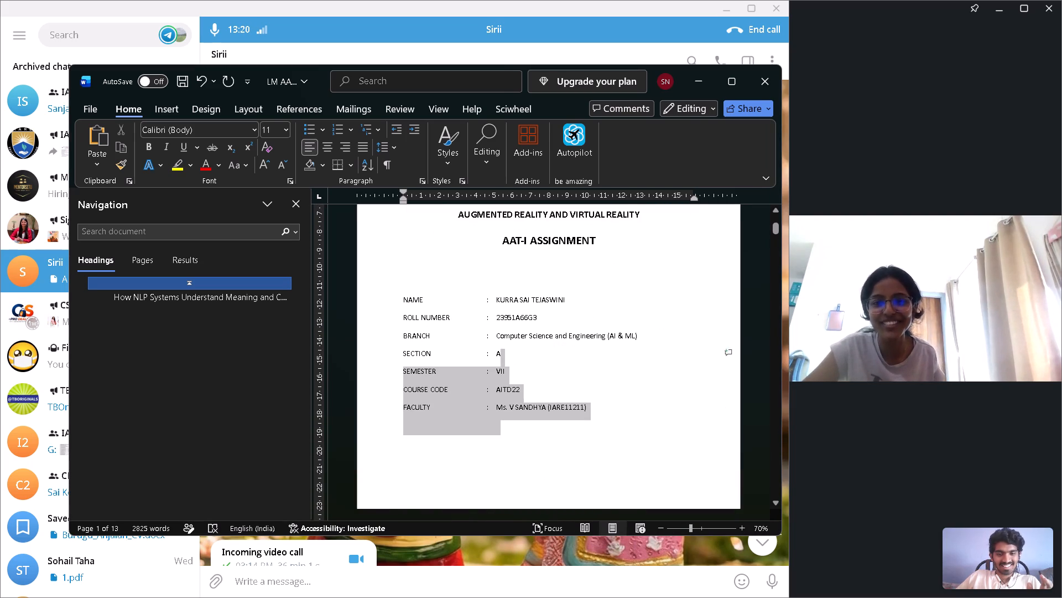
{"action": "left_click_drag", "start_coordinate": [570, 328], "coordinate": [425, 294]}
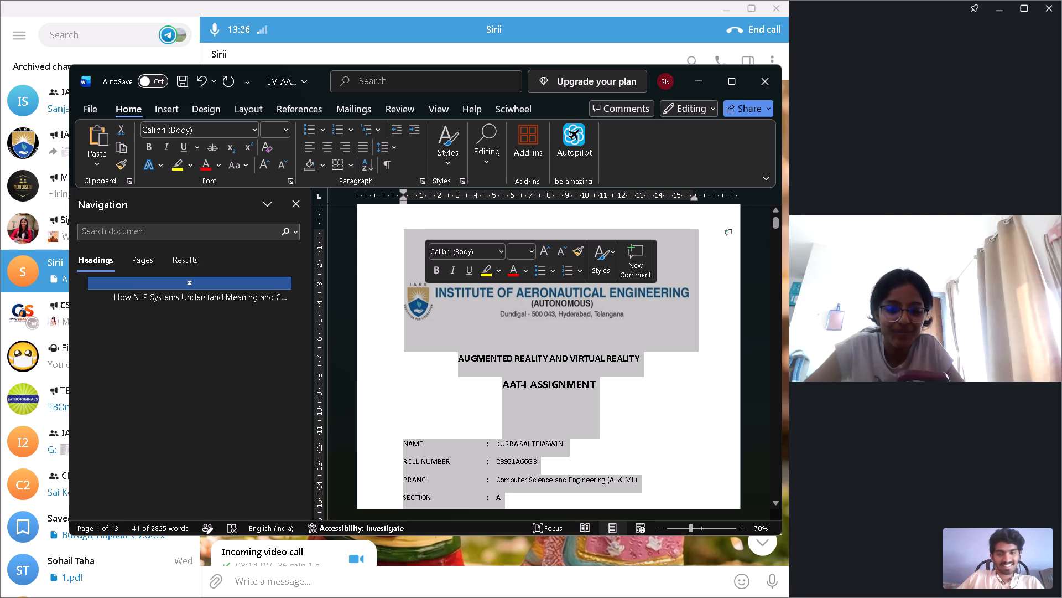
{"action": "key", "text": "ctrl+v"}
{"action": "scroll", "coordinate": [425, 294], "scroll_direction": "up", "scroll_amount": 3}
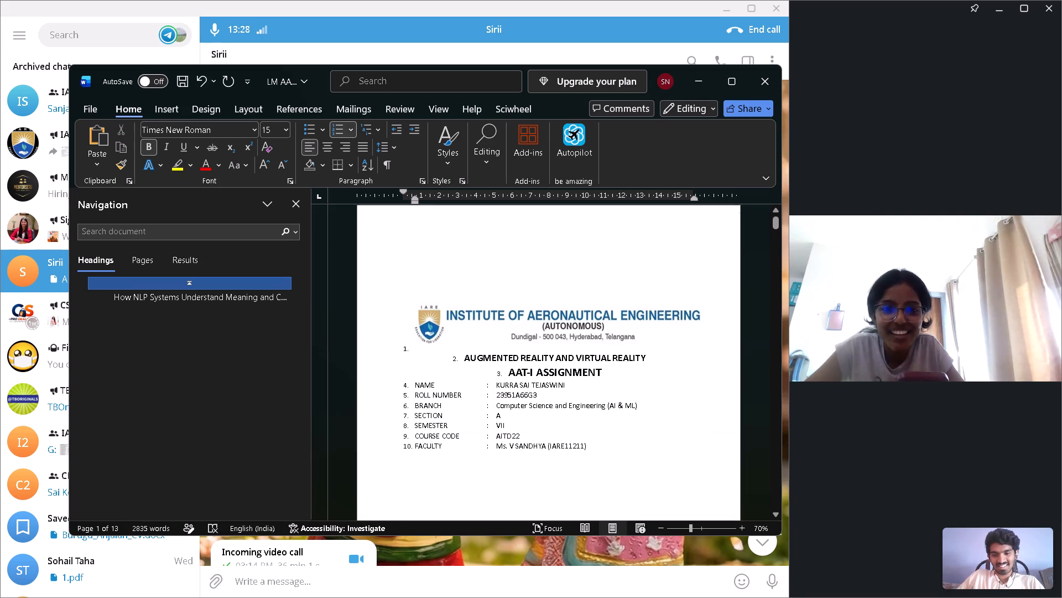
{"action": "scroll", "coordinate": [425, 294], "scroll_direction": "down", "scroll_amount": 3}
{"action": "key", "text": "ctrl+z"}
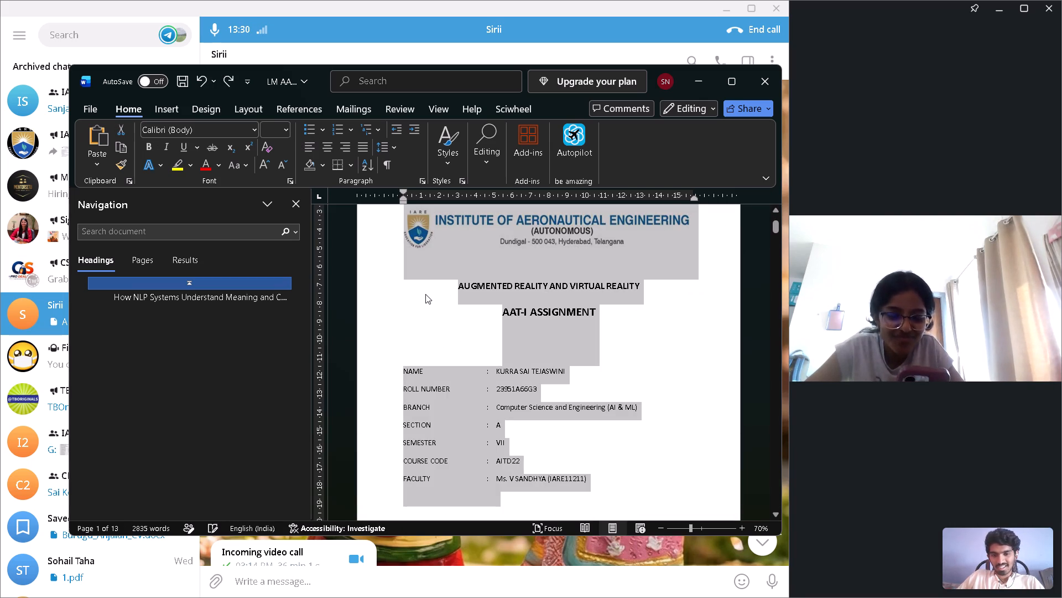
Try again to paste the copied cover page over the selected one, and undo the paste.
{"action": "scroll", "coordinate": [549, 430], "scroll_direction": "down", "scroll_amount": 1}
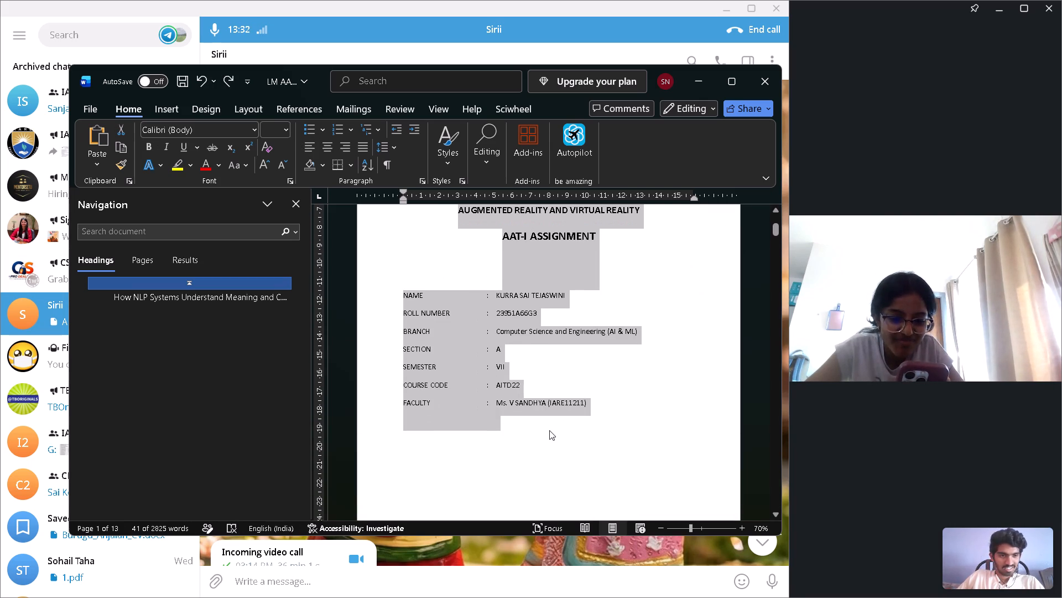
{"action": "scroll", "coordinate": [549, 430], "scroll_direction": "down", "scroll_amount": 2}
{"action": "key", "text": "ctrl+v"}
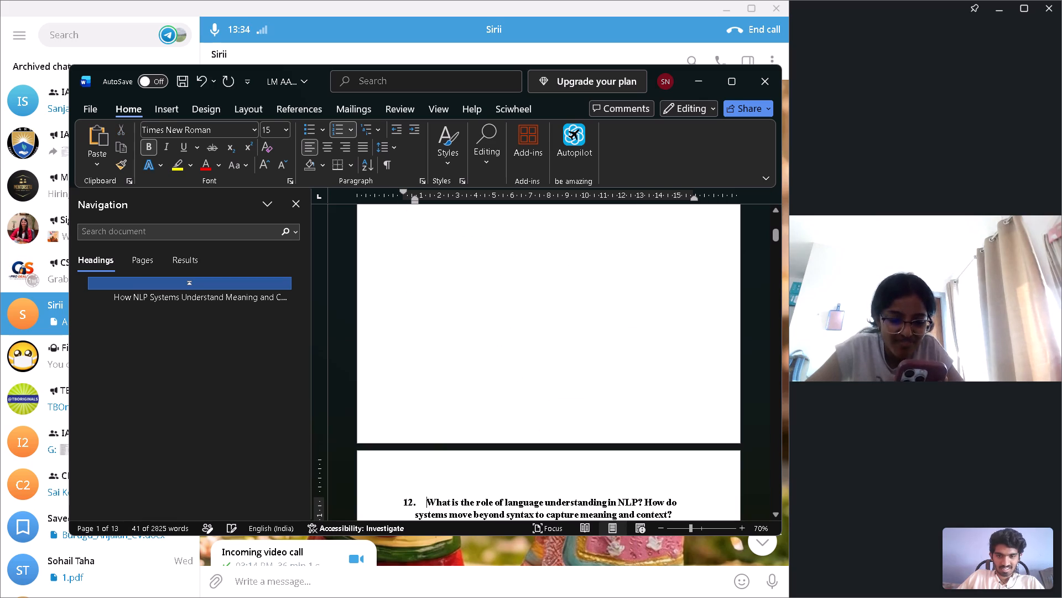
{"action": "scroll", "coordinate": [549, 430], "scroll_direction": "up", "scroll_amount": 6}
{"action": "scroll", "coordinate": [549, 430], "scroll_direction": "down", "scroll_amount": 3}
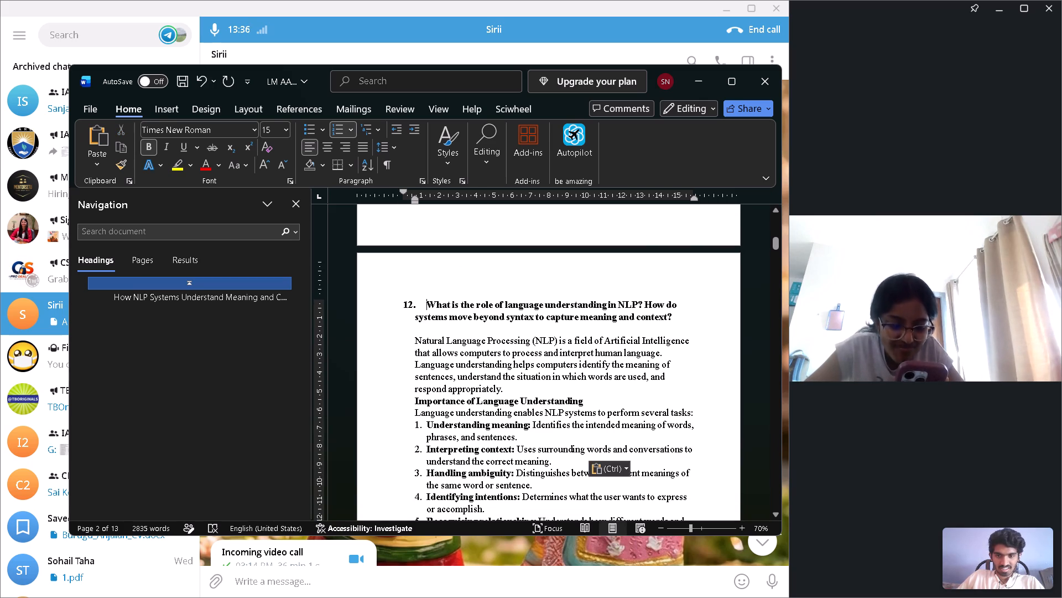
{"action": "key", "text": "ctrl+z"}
Close the Navigation pane.
{"action": "scroll", "coordinate": [549, 430], "scroll_direction": "down", "scroll_amount": 7}
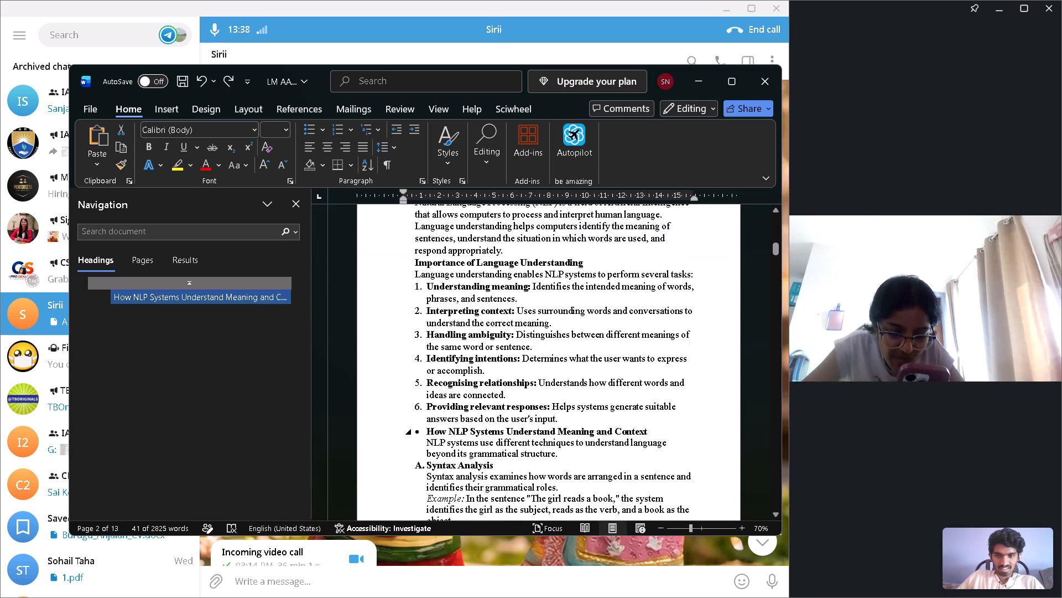
{"action": "scroll", "coordinate": [549, 430], "scroll_direction": "down", "scroll_amount": 2}
{"action": "scroll", "coordinate": [549, 430], "scroll_direction": "up", "scroll_amount": 6}
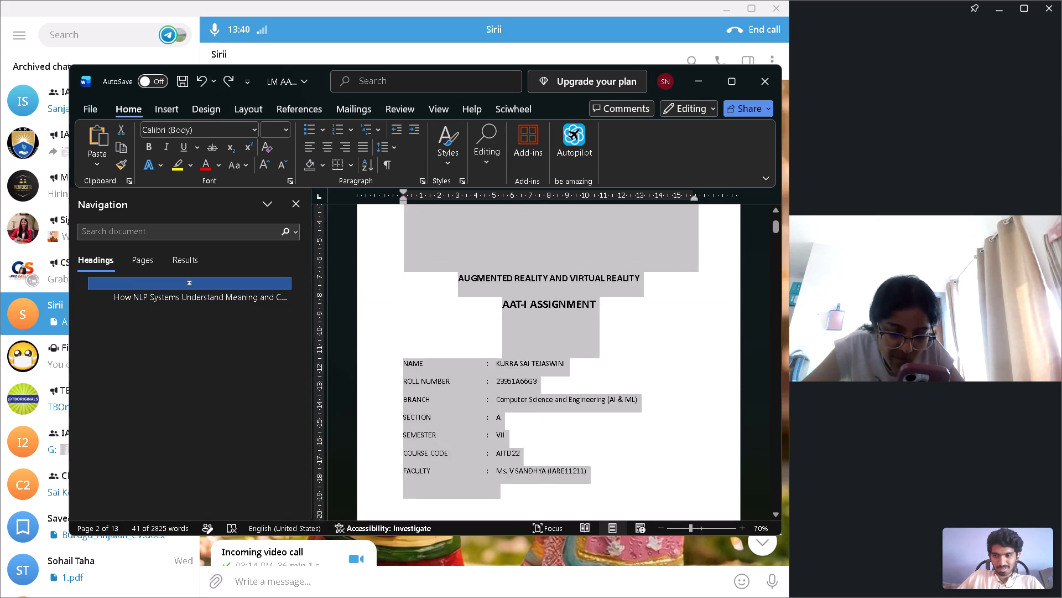
{"action": "scroll", "coordinate": [549, 430], "scroll_direction": "up", "scroll_amount": 2}
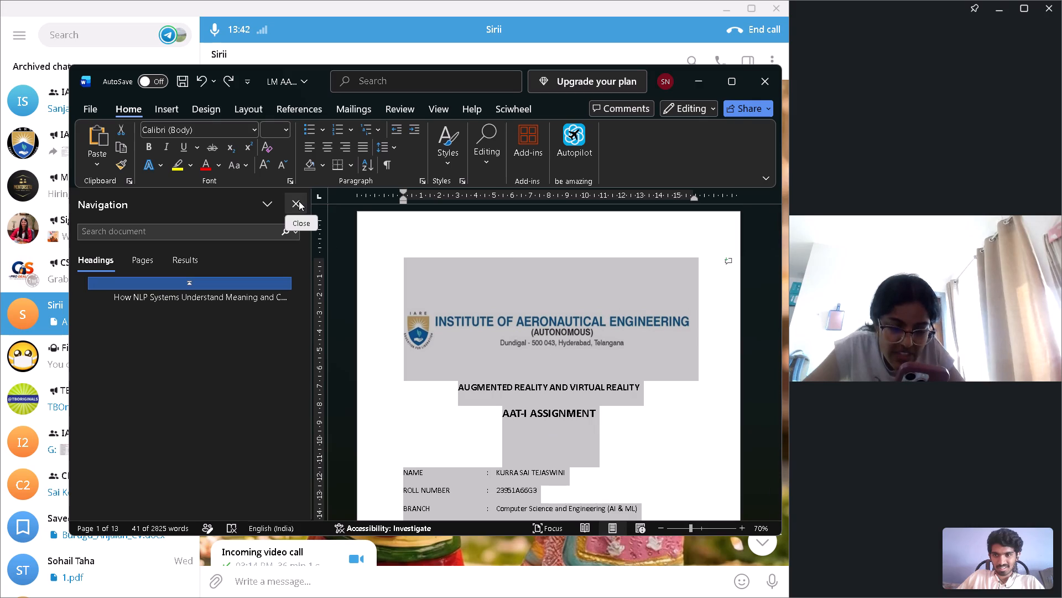
{"action": "left_click", "coordinate": [297, 201]}
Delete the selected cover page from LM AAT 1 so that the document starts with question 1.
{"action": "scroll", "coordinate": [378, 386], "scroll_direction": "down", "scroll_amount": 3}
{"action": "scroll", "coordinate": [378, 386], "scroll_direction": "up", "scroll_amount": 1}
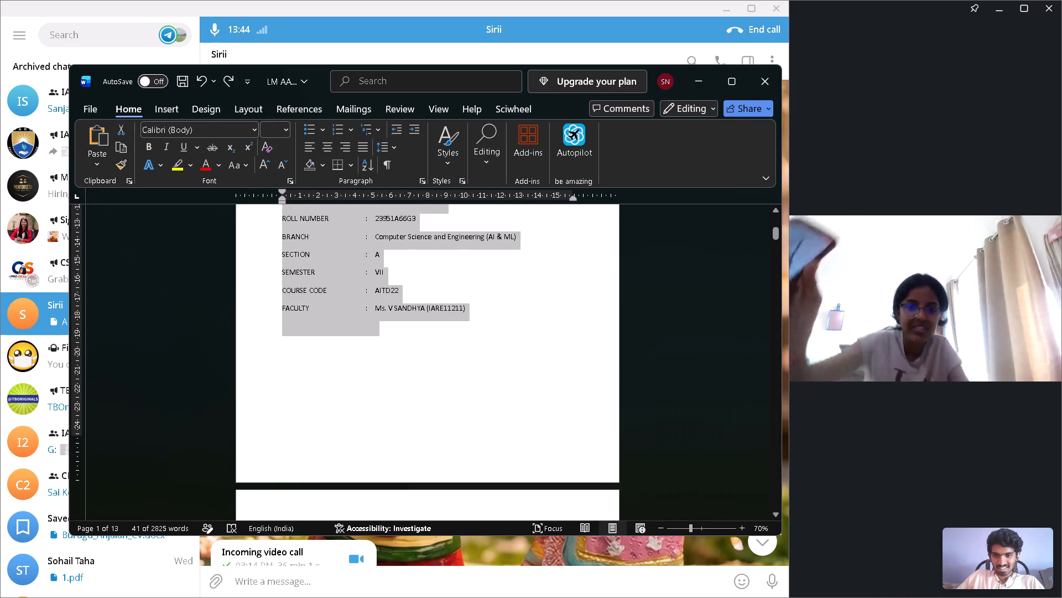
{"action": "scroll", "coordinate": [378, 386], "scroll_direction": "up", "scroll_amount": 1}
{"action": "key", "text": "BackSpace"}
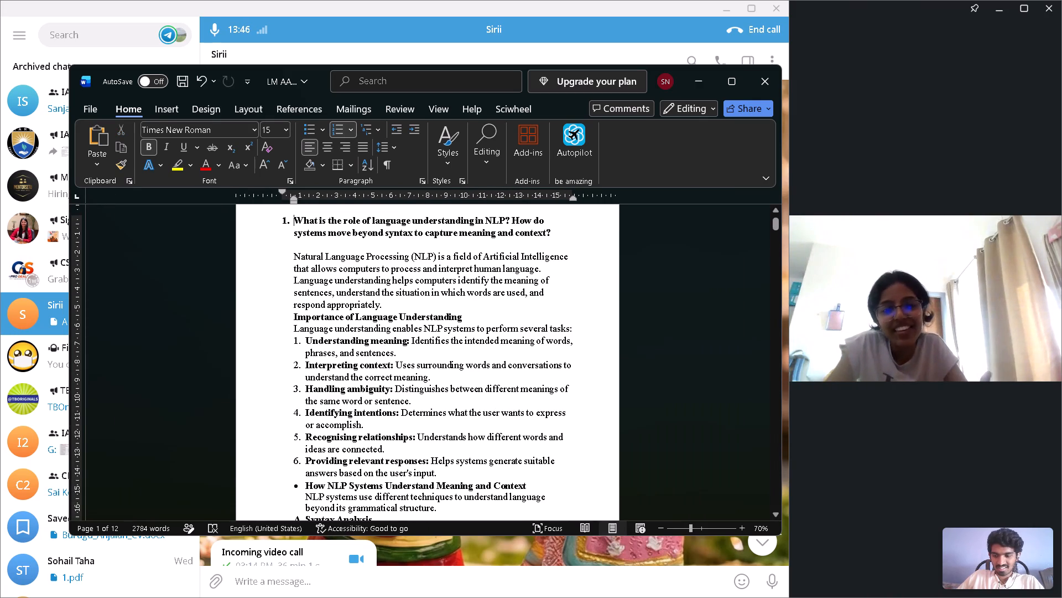
Undo the deletion of the cover page in LM AAT 1.
{"action": "key", "text": "ctrl+z"}
{"action": "scroll", "coordinate": [378, 386], "scroll_direction": "down", "scroll_amount": 1}
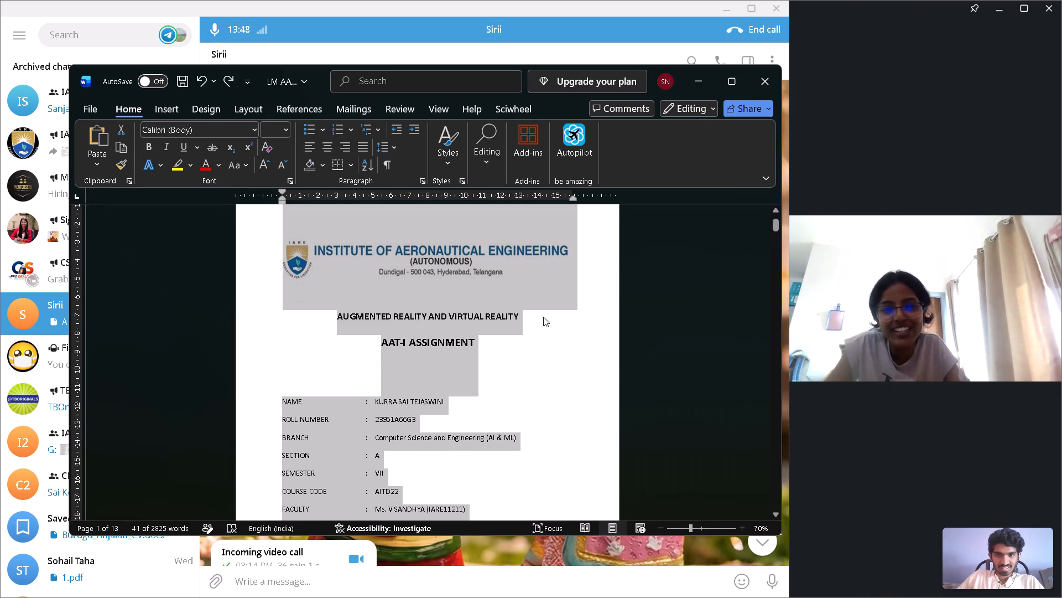
Replace the course title above AAT-I ASSIGNMENT on the cover page with LANGUAGE MODELLING.
{"action": "left_click", "coordinate": [513, 311]}
{"action": "left_click", "coordinate": [524, 312]}
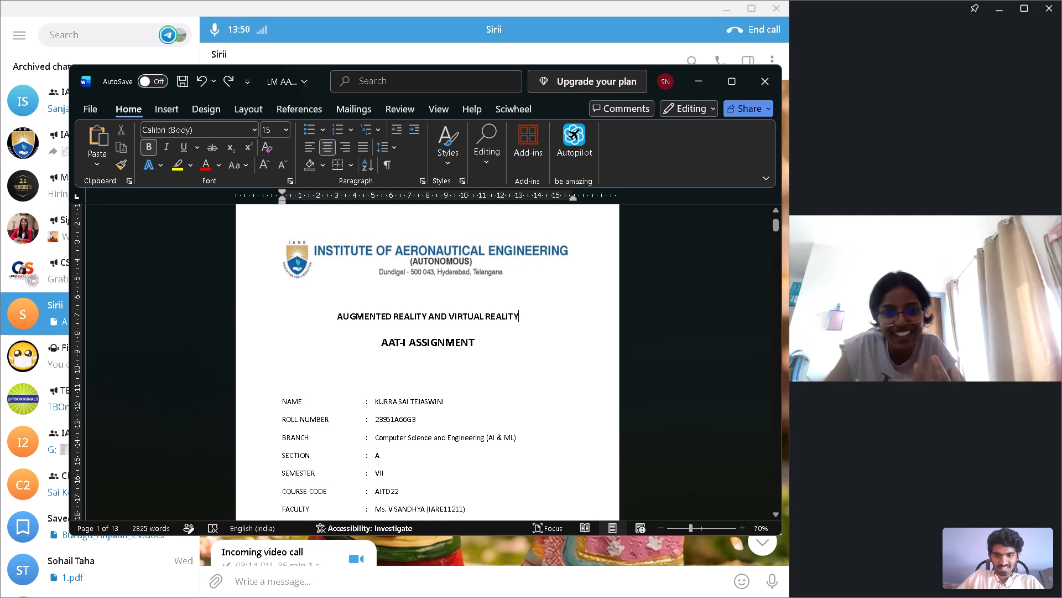
{"action": "scroll", "coordinate": [524, 312], "scroll_direction": "down", "scroll_amount": 2}
{"action": "scroll", "coordinate": [524, 312], "scroll_direction": "up", "scroll_amount": 1}
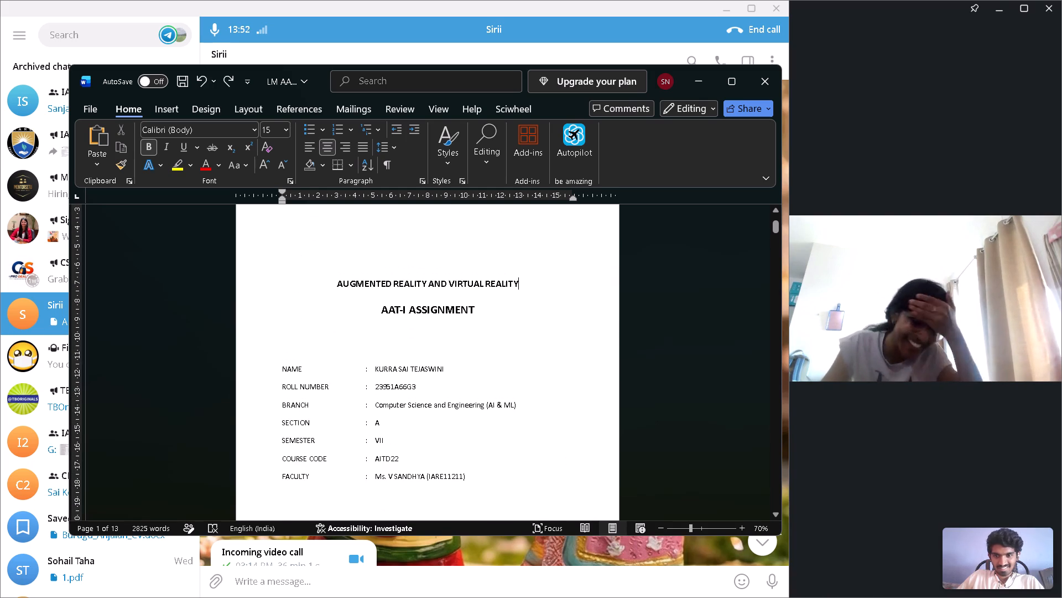
{"action": "scroll", "coordinate": [524, 312], "scroll_direction": "up", "scroll_amount": 1}
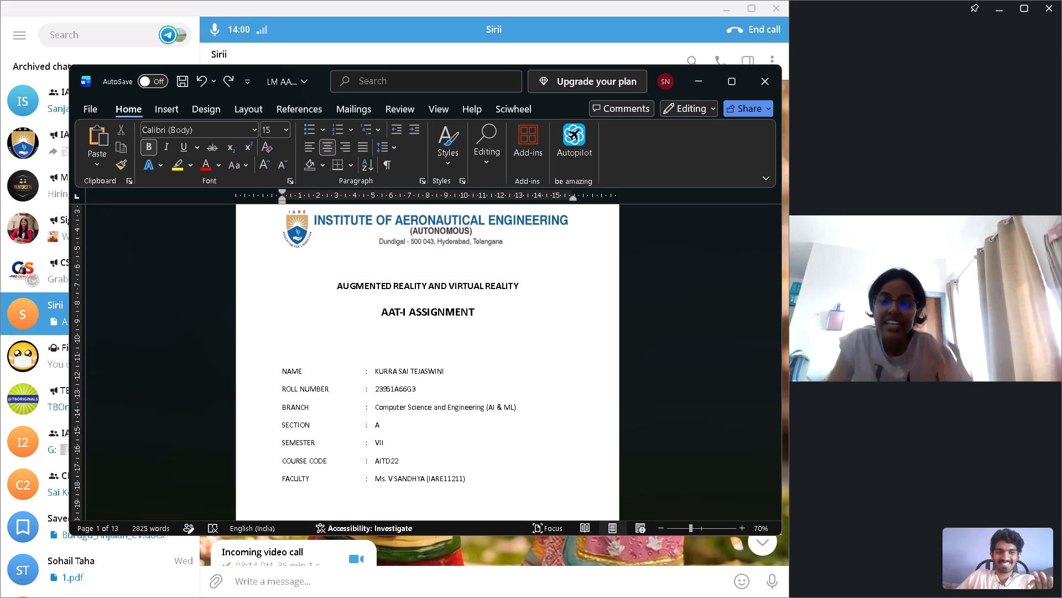
{"action": "key", "text": "BackSpace"}
{"action": "key", "text": "BackSpace"}
{"action": "key", "text": "BackSpace"}
{"action": "key", "text": "BackSpace"}
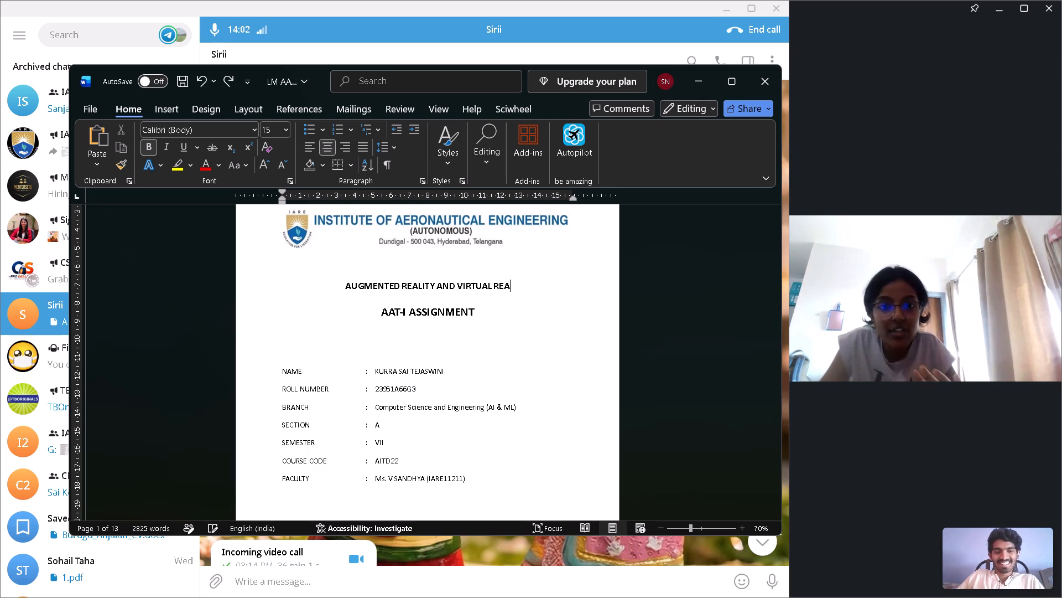
{"action": "key", "text": "BackSpace"}
{"action": "key", "text": "BackSpace"}
{"action": "key", "text": "BackSpace"}
{"action": "key", "text": "BackSpace"}
{"action": "key", "text": "BackSpace"}
{"action": "key", "text": "BackSpace"}
{"action": "key", "text": "BackSpace"}
{"action": "key", "text": "BackSpace"}
{"action": "key", "text": "BackSpace"}
{"action": "key", "text": "BackSpace"}
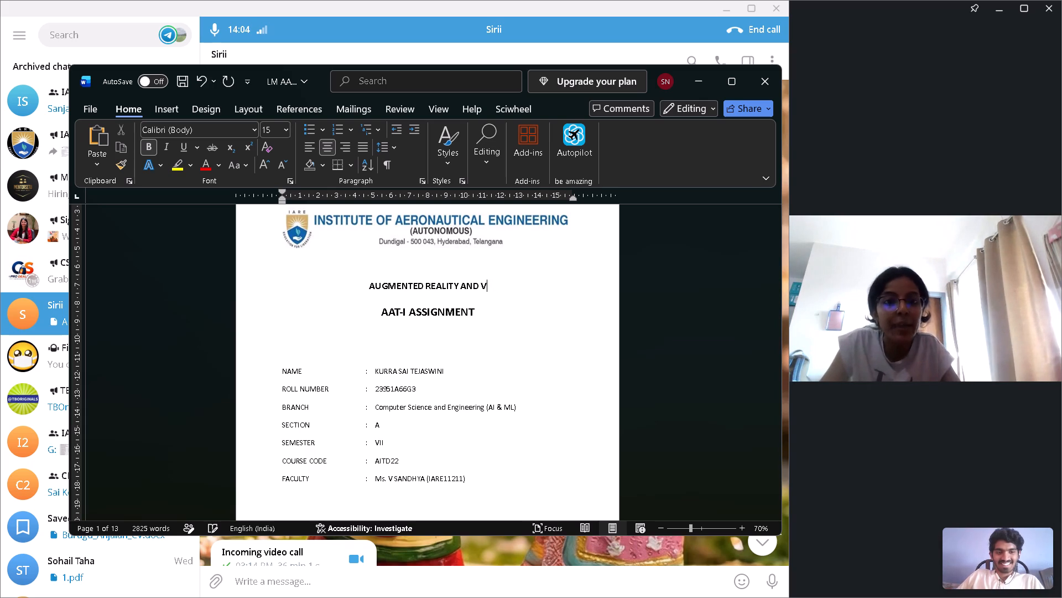
{"action": "key", "text": "BackSpace"}
{"action": "key", "text": "BackSpace"}
{"action": "key", "text": "BackSpace"}
{"action": "key", "text": "BackSpace"}
{"action": "key", "text": "BackSpace"}
{"action": "key", "text": "BackSpace"}
{"action": "key", "text": "BackSpace"}
{"action": "key", "text": "BackSpace"}
{"action": "key", "text": "BackSpace"}
{"action": "key", "text": "BackSpace"}
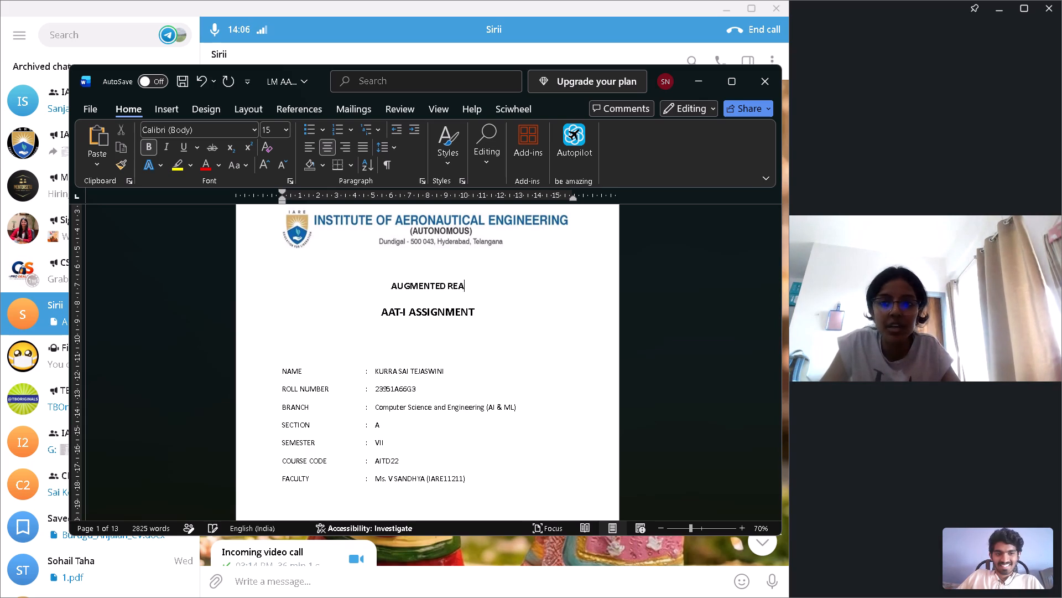
{"action": "key", "text": "BackSpace"}
{"action": "key", "text": "BackSpace"}
{"action": "key", "text": "BackSpace"}
{"action": "key", "text": "BackSpace"}
{"action": "key", "text": "BackSpace"}
{"action": "key", "text": "BackSpace"}
{"action": "key", "text": "BackSpace"}
{"action": "key", "text": "BackSpace"}
{"action": "key", "text": "BackSpace"}
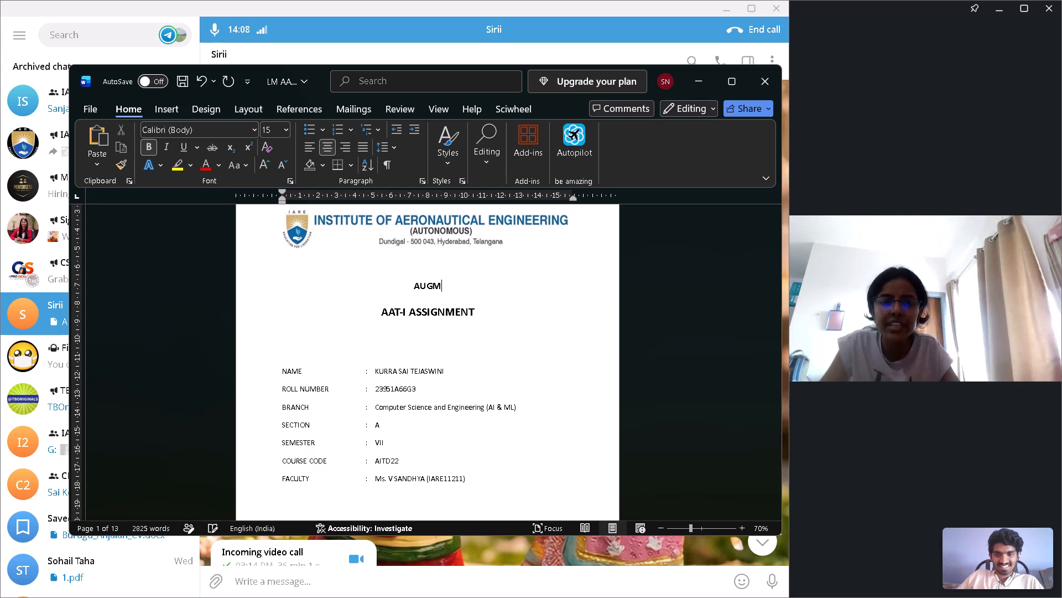
{"action": "key", "text": "BackSpace"}
{"action": "key", "text": "BackSpace"}
{"action": "key", "text": "BackSpace"}
{"action": "key", "text": "BackSpace"}
{"action": "type", "text": "LANGUAGE MODELLING"}
Look over the cover page details and the start of the question 1 page.
{"action": "scroll", "coordinate": [429, 394], "scroll_direction": "down", "scroll_amount": 1}
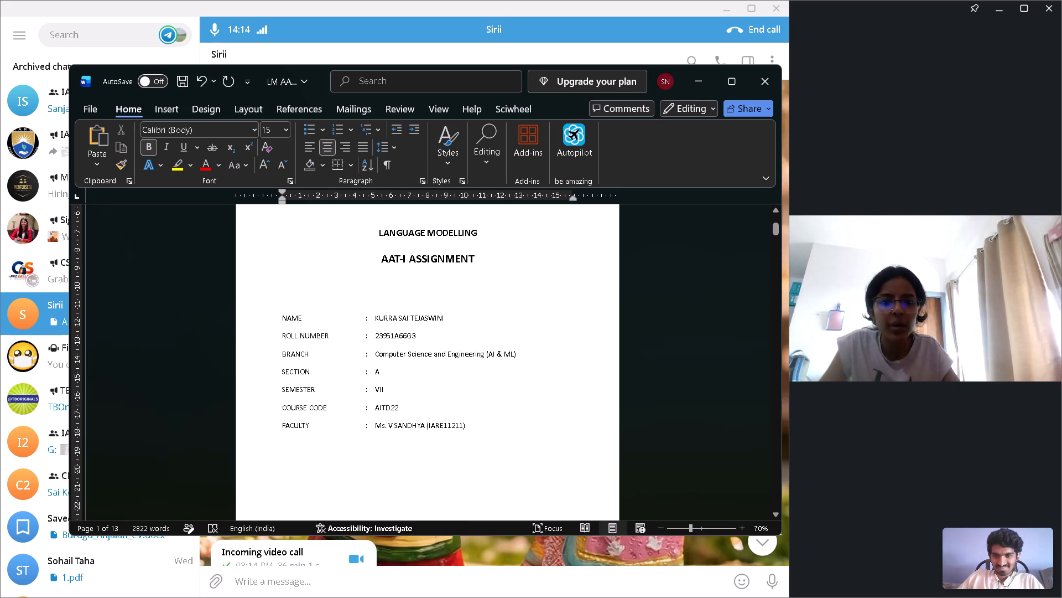
{"action": "scroll", "coordinate": [429, 394], "scroll_direction": "down", "scroll_amount": 1}
{"action": "scroll", "coordinate": [425, 359], "scroll_direction": "up", "scroll_amount": 5}
{"action": "scroll", "coordinate": [425, 359], "scroll_direction": "down", "scroll_amount": 7}
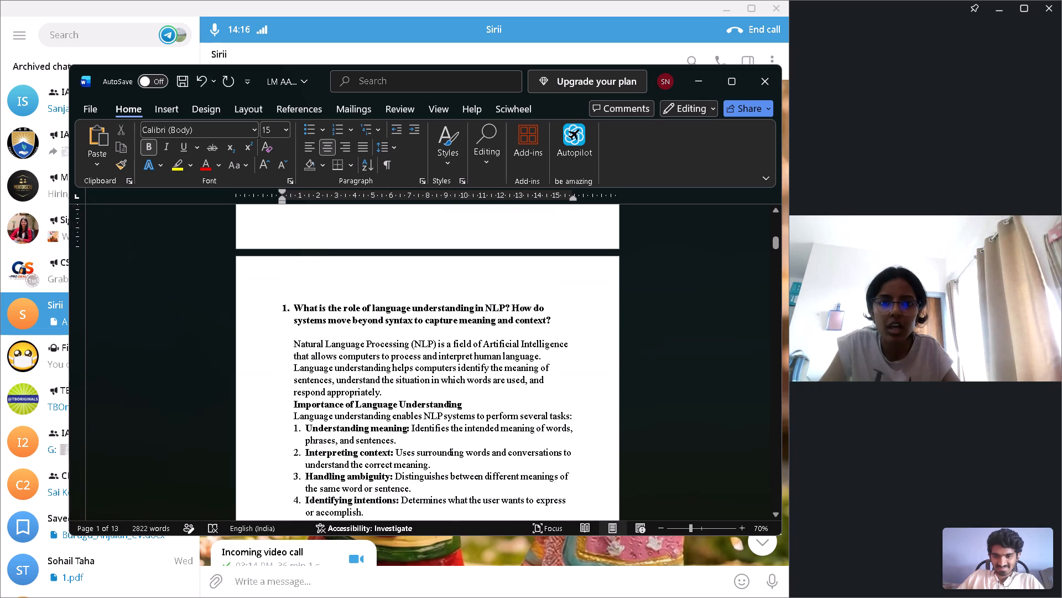
{"action": "scroll", "coordinate": [425, 359], "scroll_direction": "right", "scroll_amount": 2}
{"action": "scroll", "coordinate": [425, 359], "scroll_direction": "up", "scroll_amount": 1}
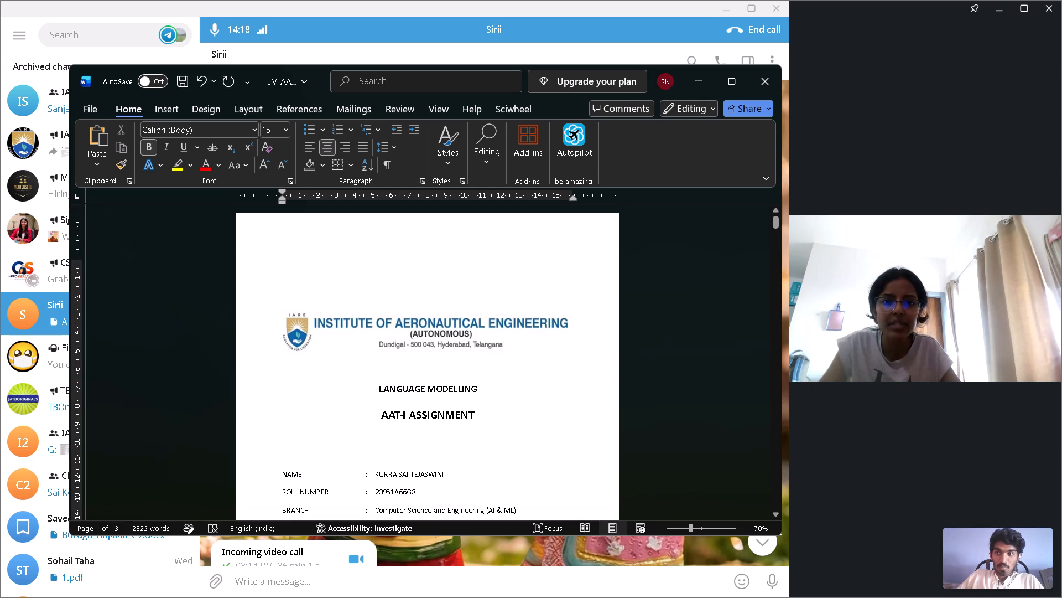
{"action": "scroll", "coordinate": [519, 374], "scroll_direction": "down", "scroll_amount": 1}
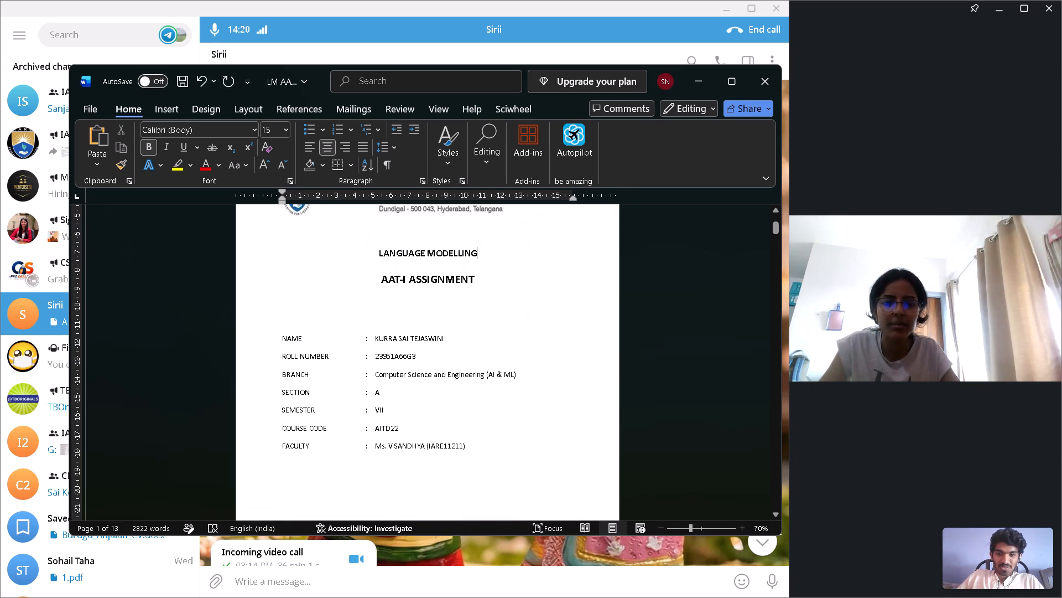
{"action": "scroll", "coordinate": [519, 374], "scroll_direction": "down", "scroll_amount": 1}
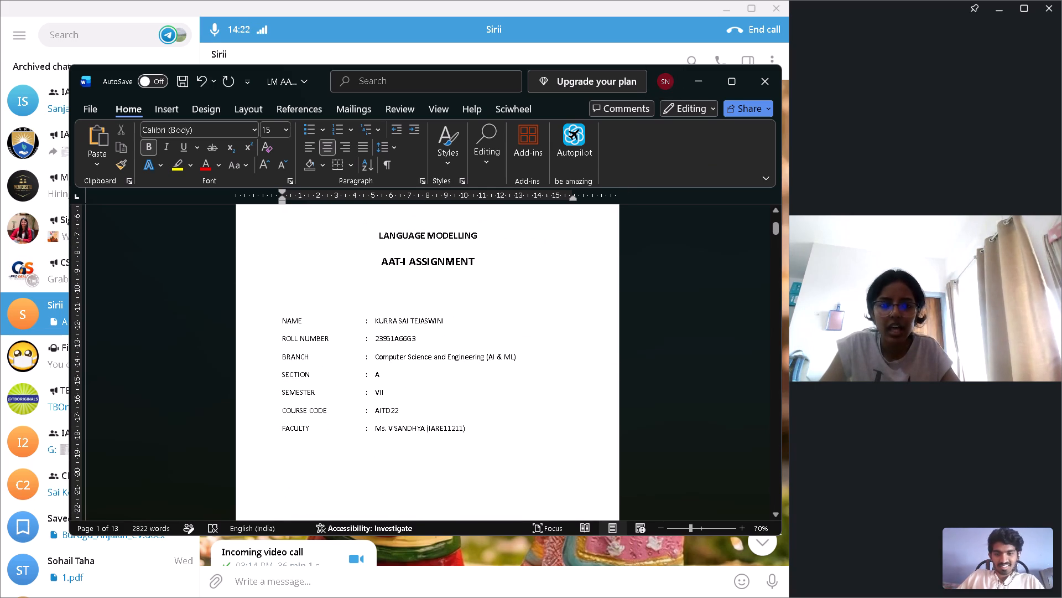
Switch to the student timetable in Edge and copy the staff name from the Language Modeling row.
{"action": "key", "text": "alt+Tab"}
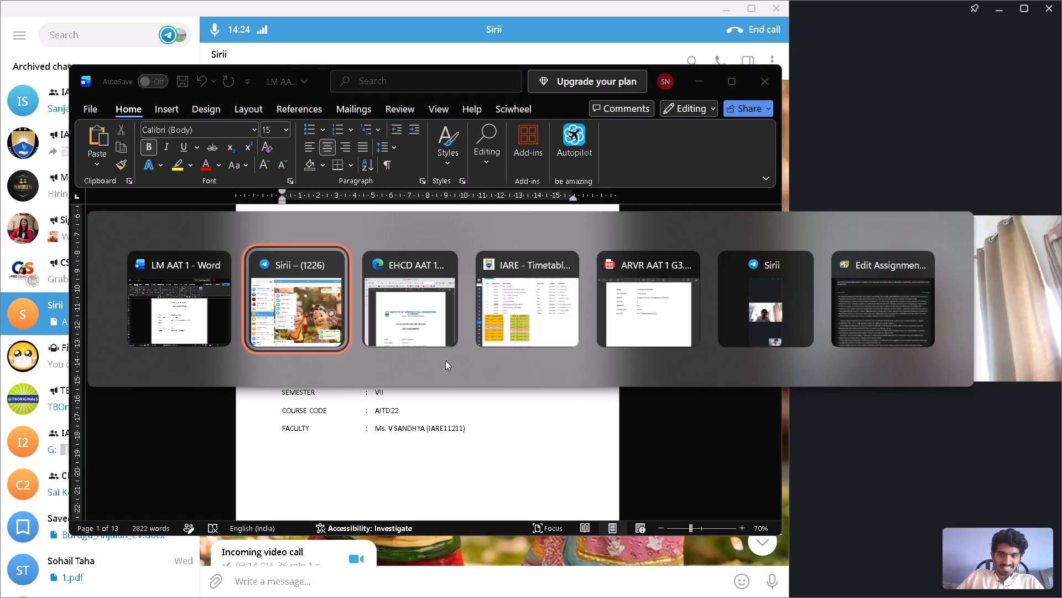
{"action": "left_click", "coordinate": [414, 305], "text": "alt"}
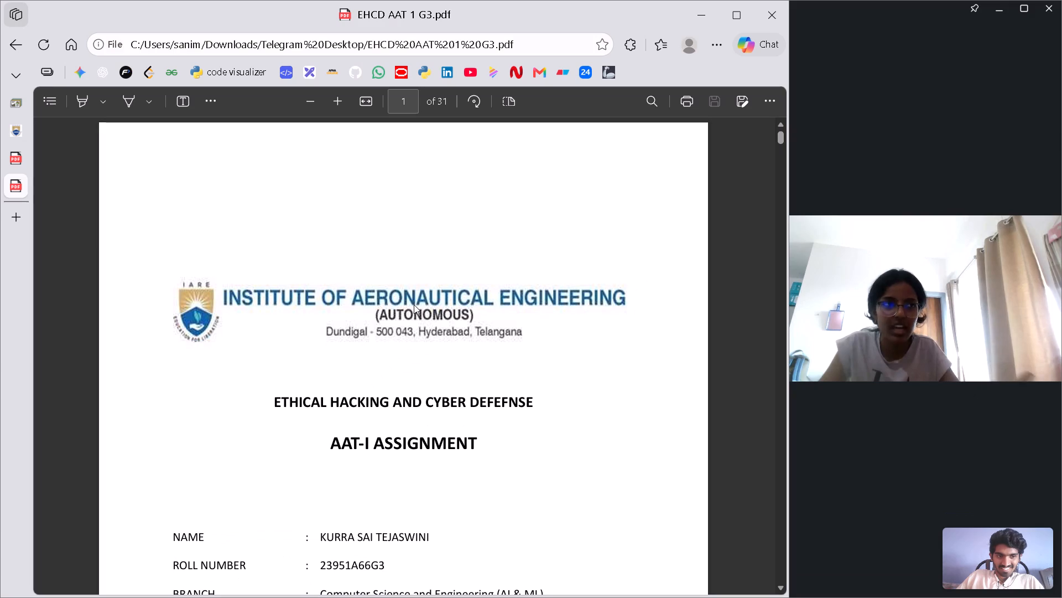
{"action": "left_click", "coordinate": [17, 136]}
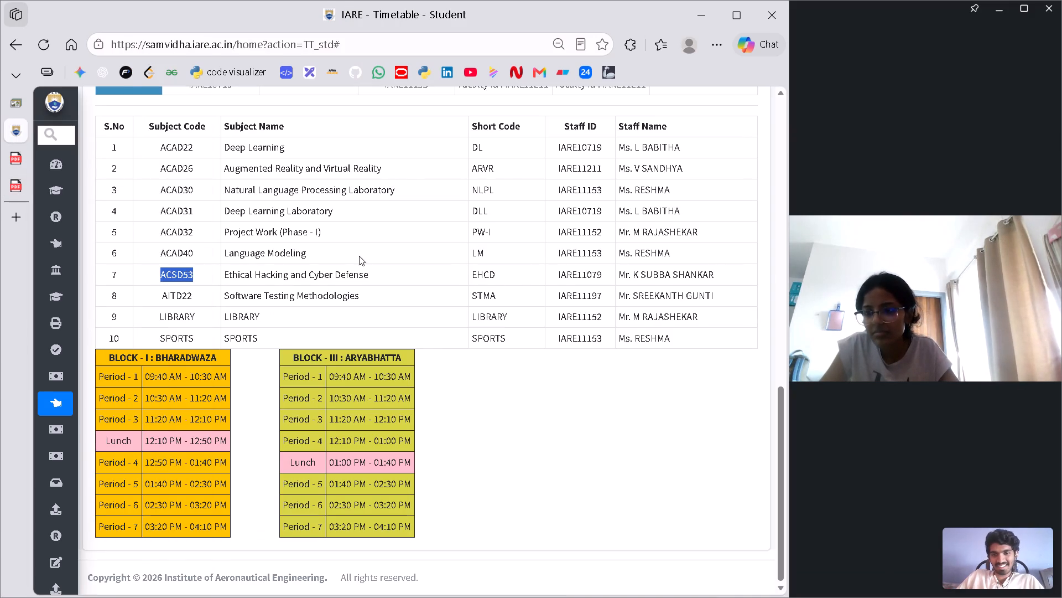
{"action": "left_click_drag", "start_coordinate": [707, 249], "coordinate": [643, 255]}
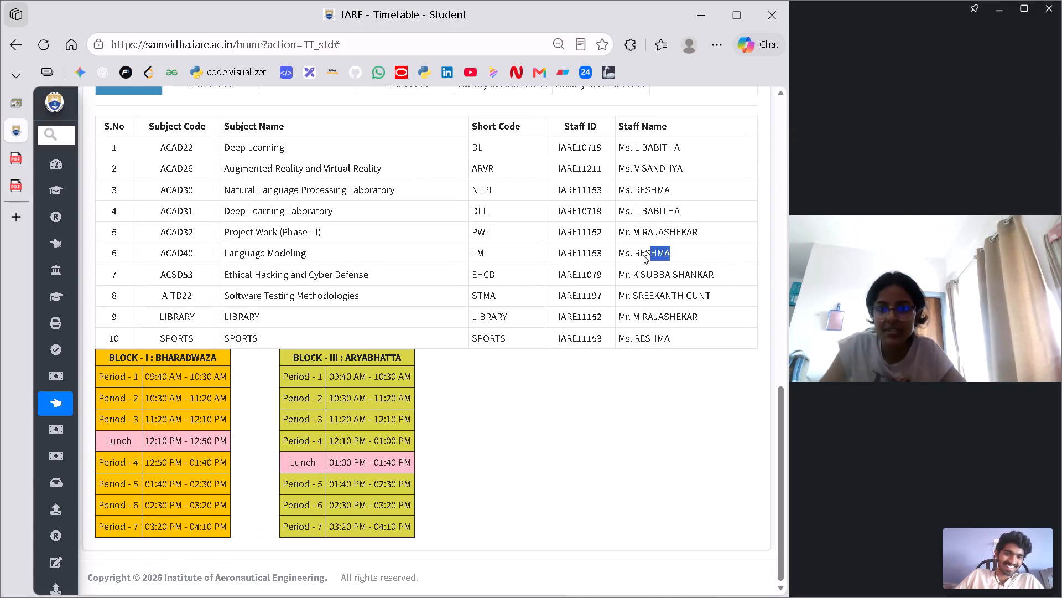
{"action": "left_click_drag", "start_coordinate": [643, 255], "coordinate": [621, 255]}
{"action": "key", "text": "ctrl+c"}
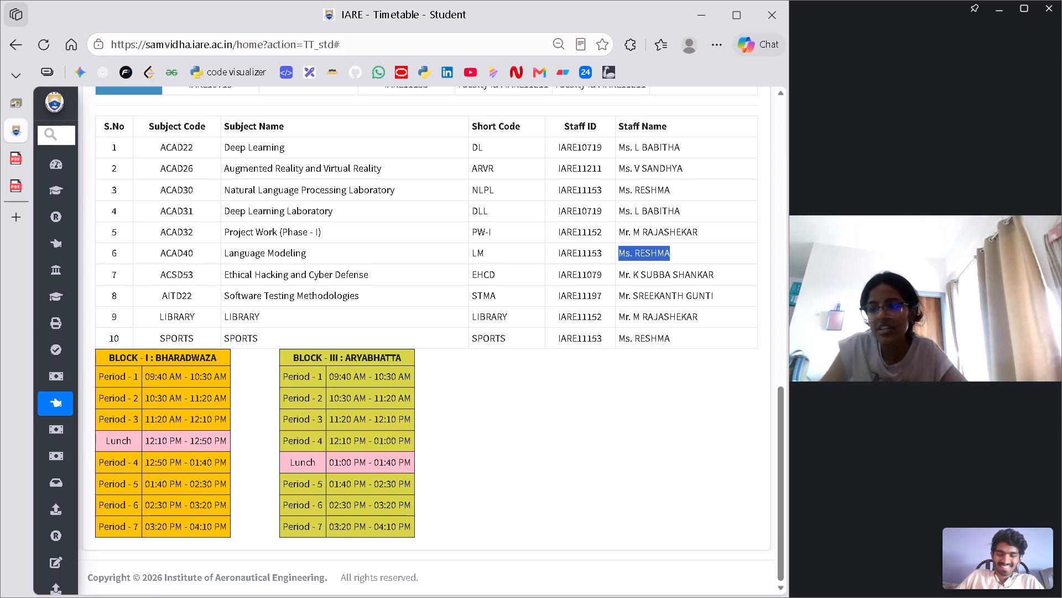
{"action": "key", "text": "ctrl+c"}
{"action": "key", "text": "ctrl+c"}
Return to LM AAT 1 in Word and replace the faculty name on the cover page with the copied staff name.
{"action": "key", "text": "alt+Tab"}
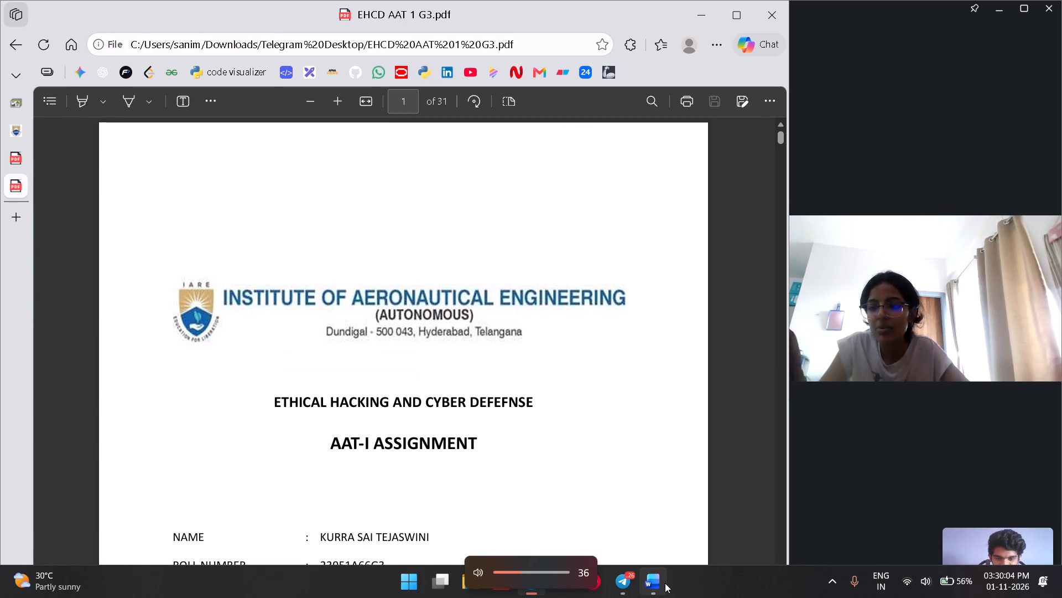
{"action": "left_click", "coordinate": [656, 585]}
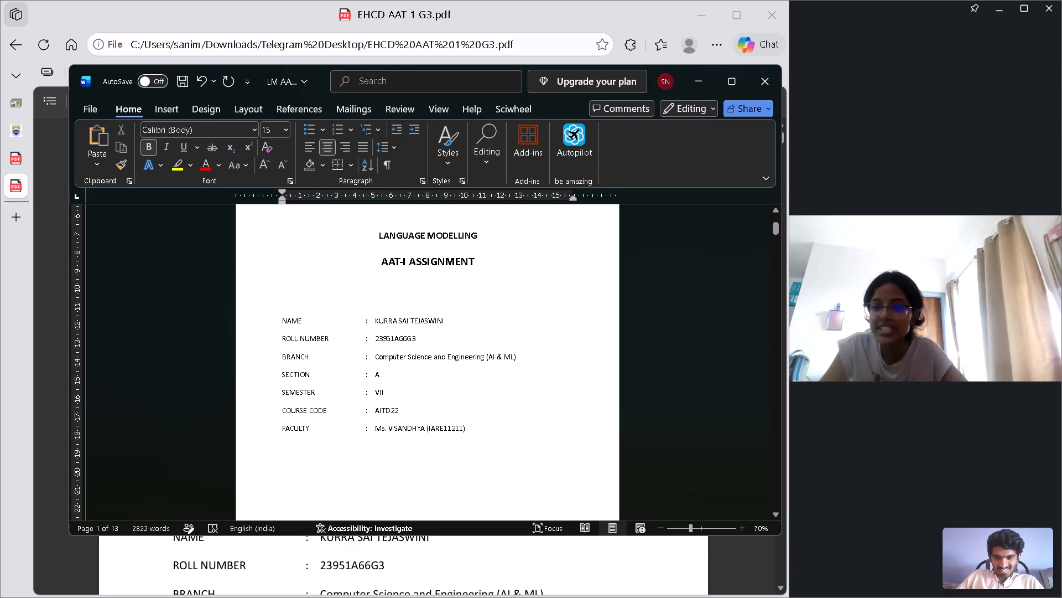
{"action": "left_click_drag", "start_coordinate": [429, 427], "coordinate": [461, 429]}
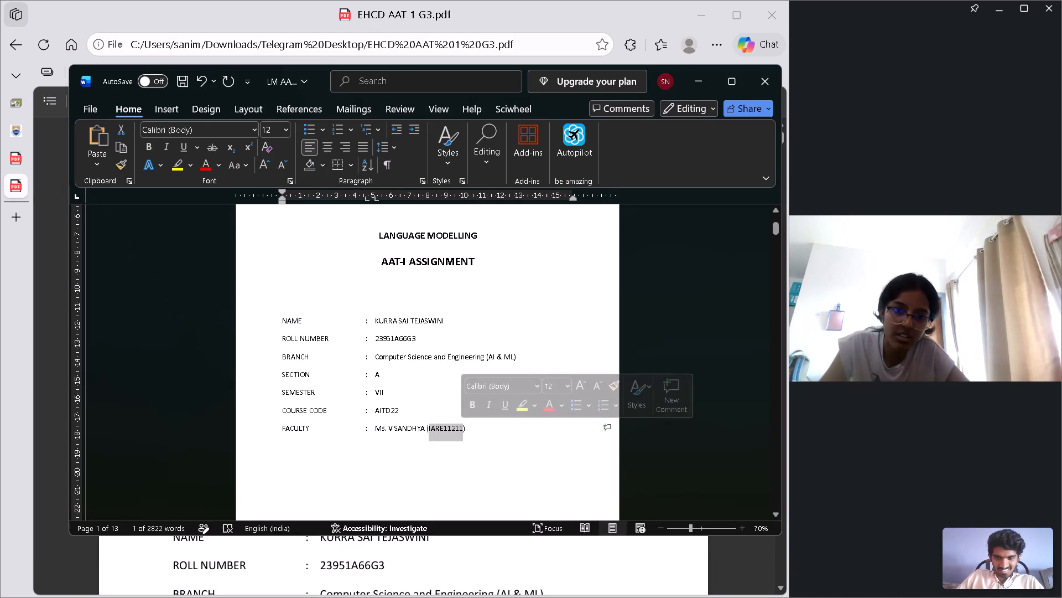
{"action": "left_click", "coordinate": [424, 426]}
{"action": "left_click_drag", "start_coordinate": [424, 426], "coordinate": [390, 426]}
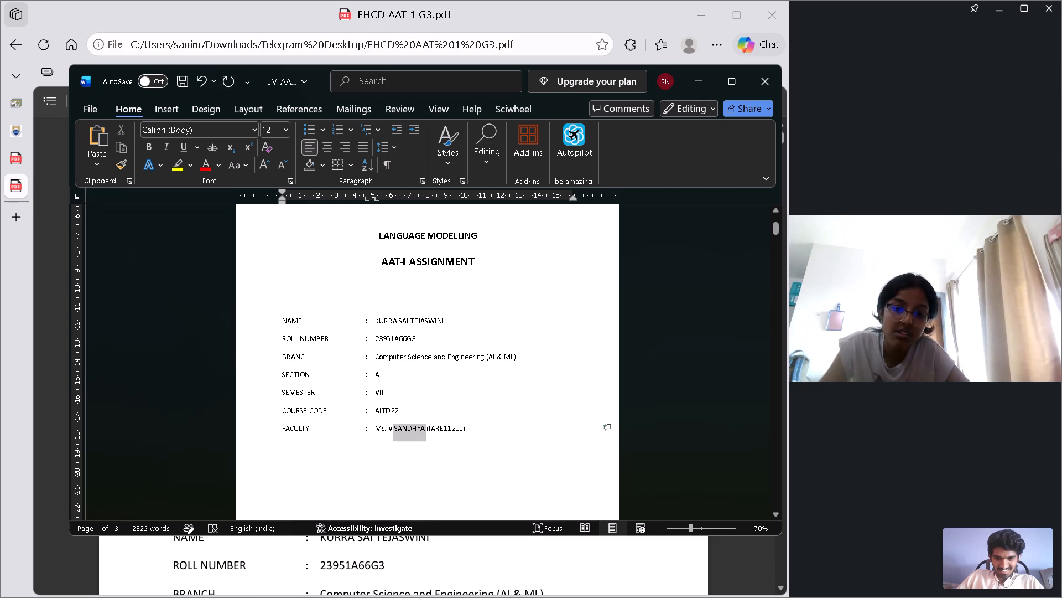
{"action": "left_click_drag", "start_coordinate": [390, 426], "coordinate": [381, 425]}
{"action": "key", "text": "ctrl+v"}
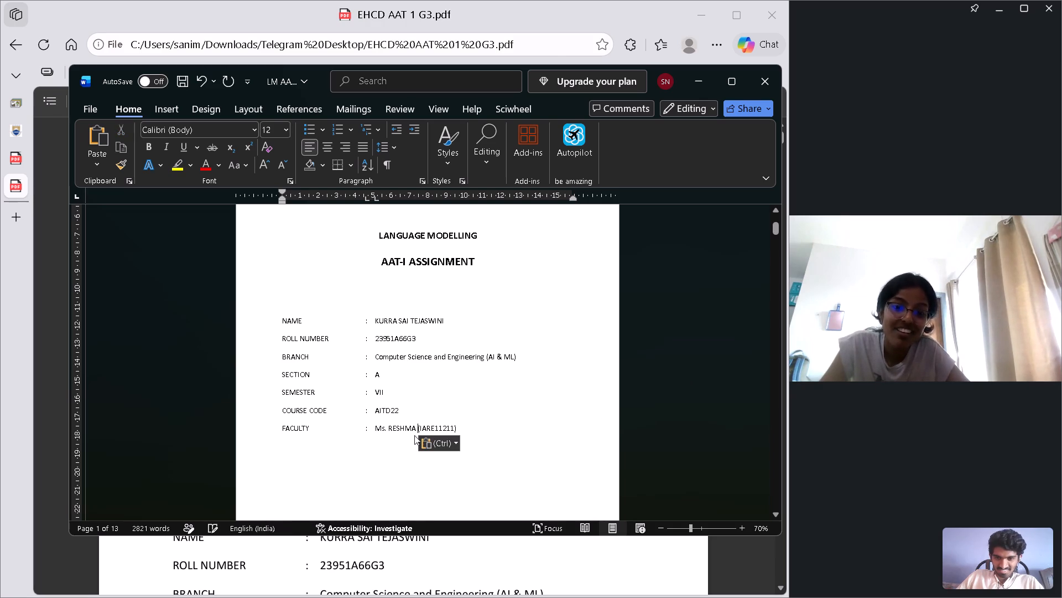
Switch back to the student timetable in Edge and copy the staff ID from the Language Modeling row.
{"action": "key", "text": "alt+Tab"}
{"action": "key", "text": "alt+Tab"}
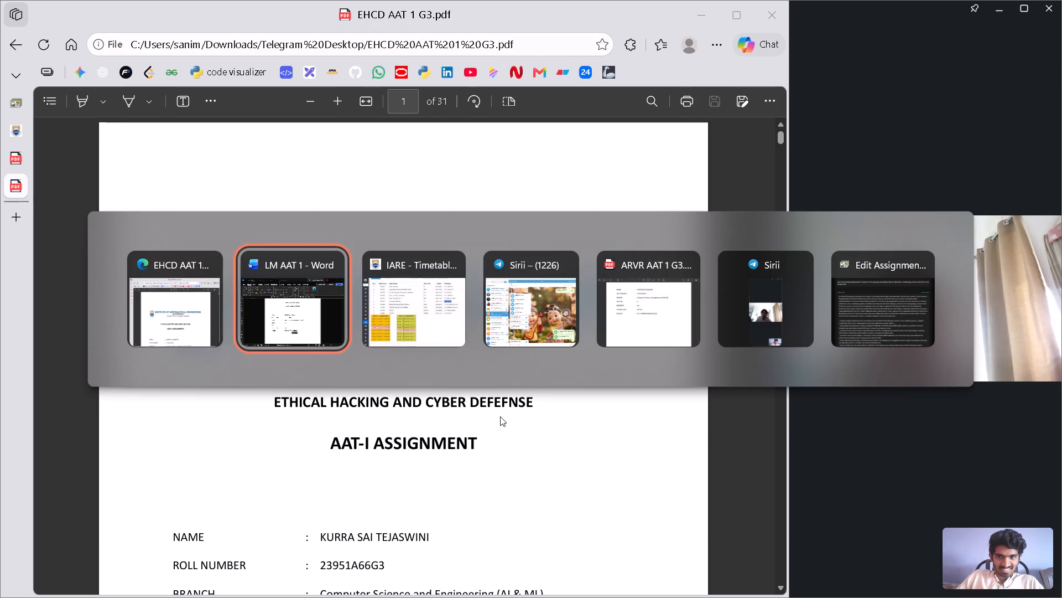
{"action": "key", "text": "alt+Tab"}
{"action": "key", "text": "alt+Tab"}
{"action": "key", "text": "alt+Left"}
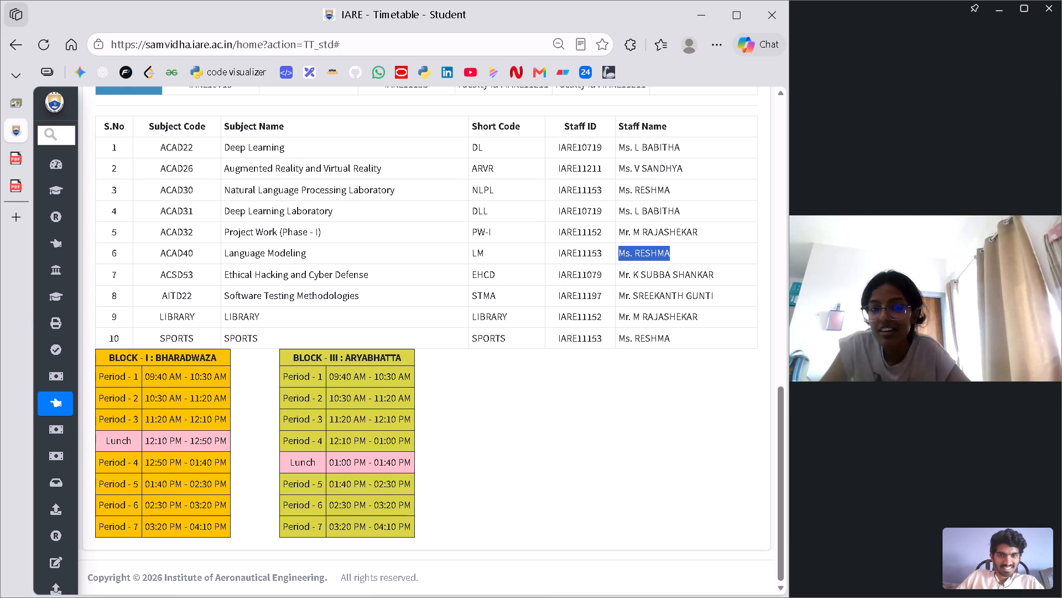
{"action": "left_click_drag", "start_coordinate": [604, 254], "coordinate": [544, 256]}
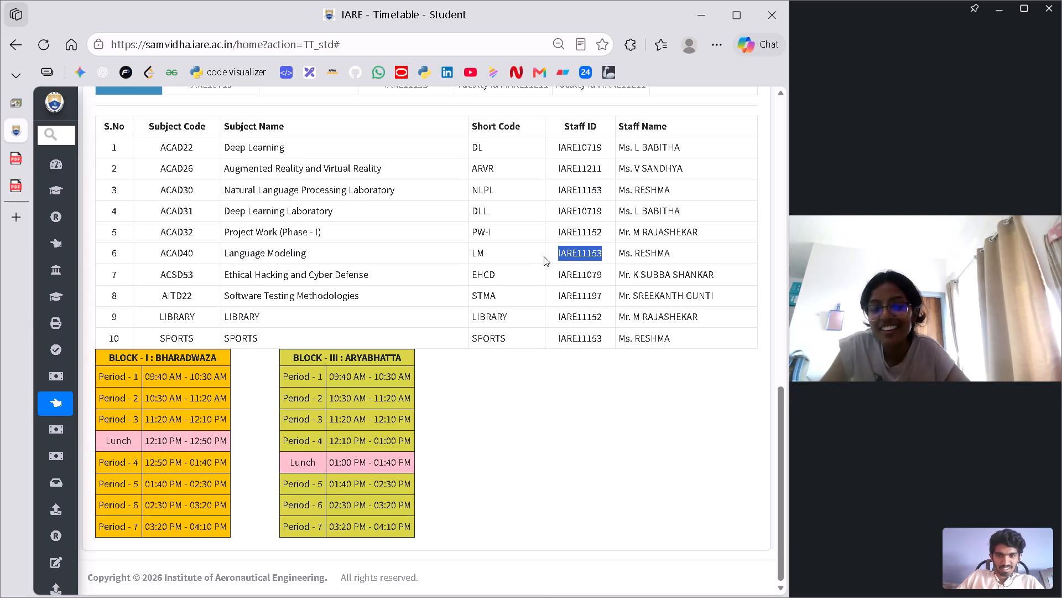
{"action": "left_click_drag", "start_coordinate": [544, 256], "coordinate": [546, 256]}
{"action": "key", "text": "ctrl+c"}
{"action": "key", "text": "ctrl+c"}
{"action": "key", "text": "alt+Tab"}
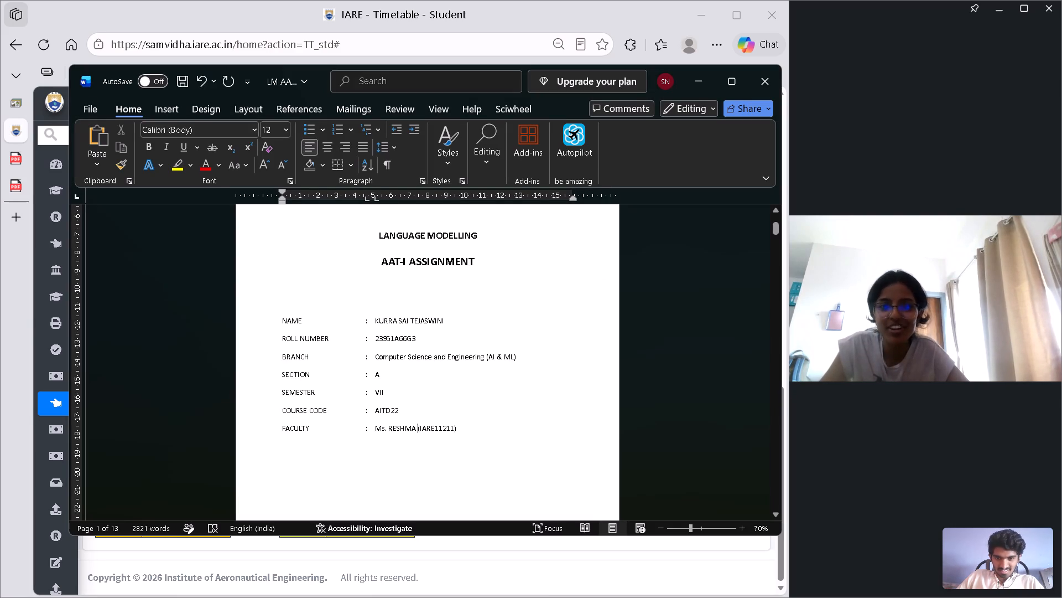
Replace the faculty ID in brackets on the LM AAT 1 cover page with the copied staff ID and save the document.
{"action": "left_click_drag", "start_coordinate": [419, 429], "coordinate": [424, 427]}
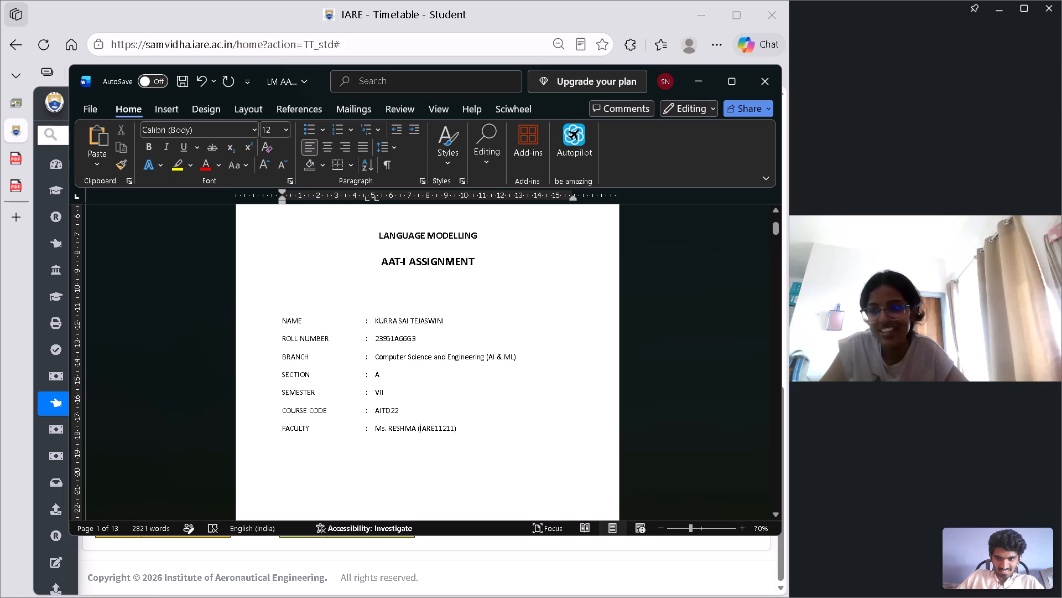
{"action": "left_click_drag", "start_coordinate": [424, 427], "coordinate": [458, 427]}
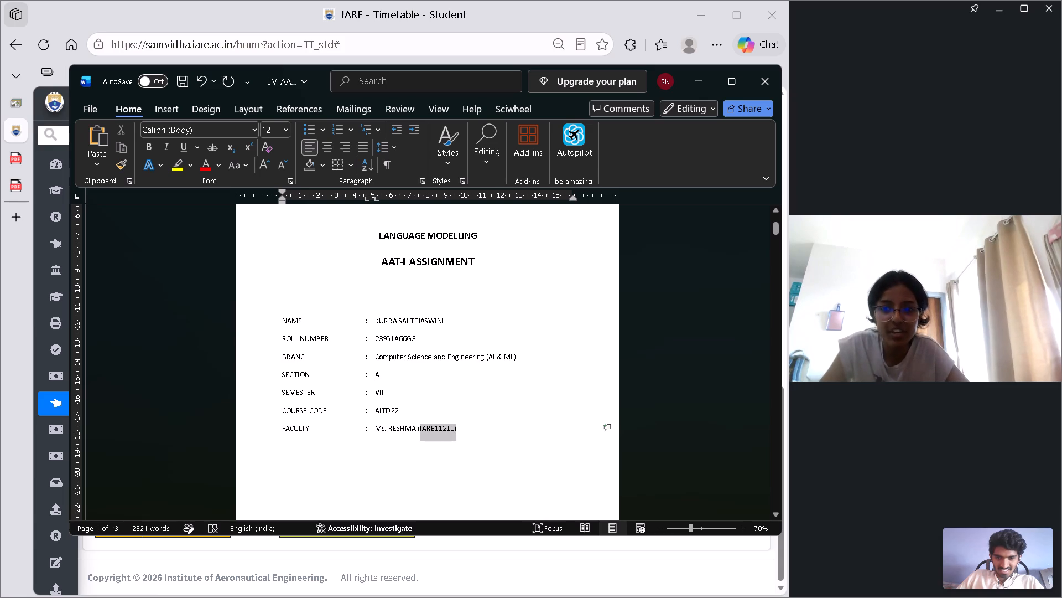
{"action": "left_click_drag", "start_coordinate": [458, 427], "coordinate": [455, 427]}
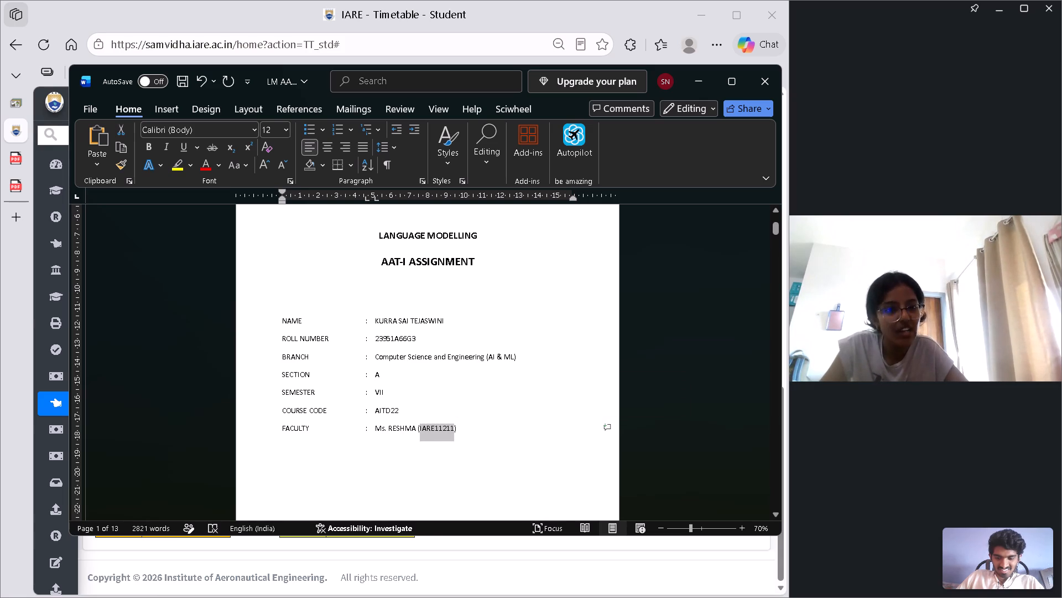
{"action": "key", "text": "ctrl+v"}
{"action": "scroll", "coordinate": [530, 432], "scroll_direction": "right", "scroll_amount": 1}
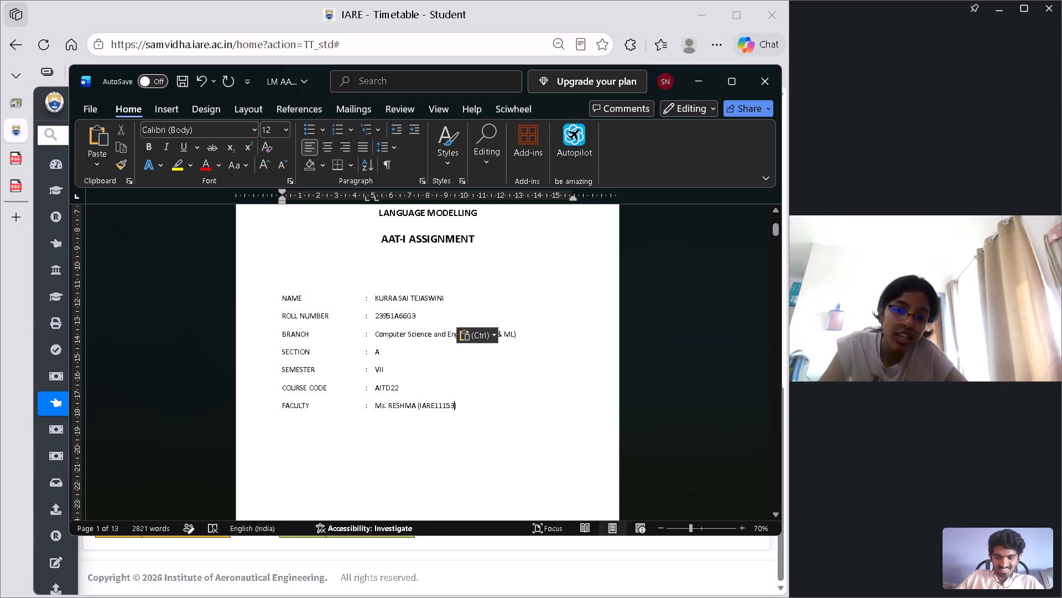
{"action": "key", "text": "ctrl+s"}
{"action": "key", "text": "ctrl+s"}
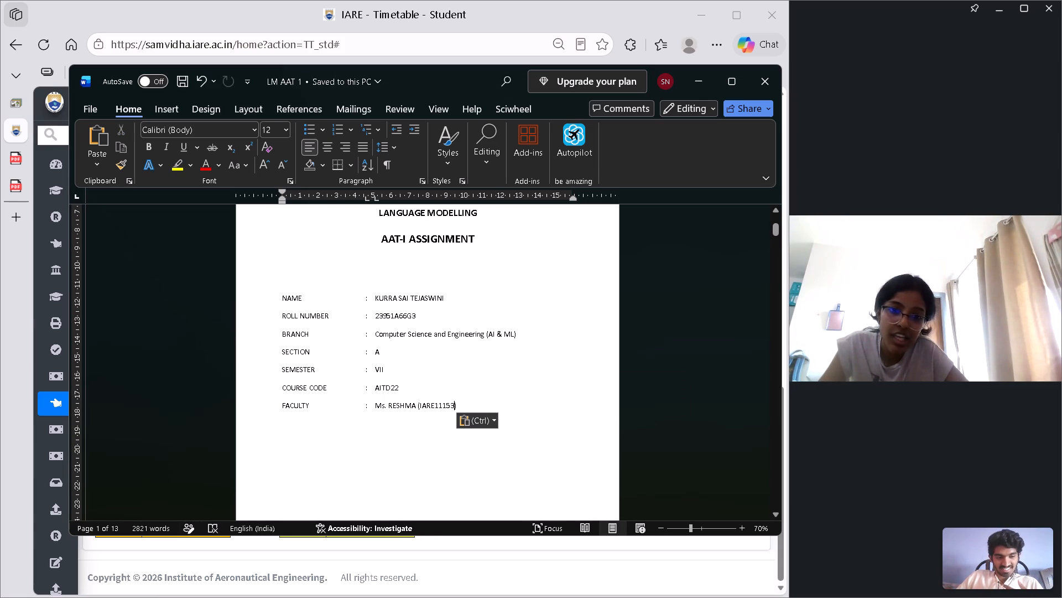
{"action": "key", "text": "ctrl+s"}
{"action": "key", "text": "ctrl+s"}
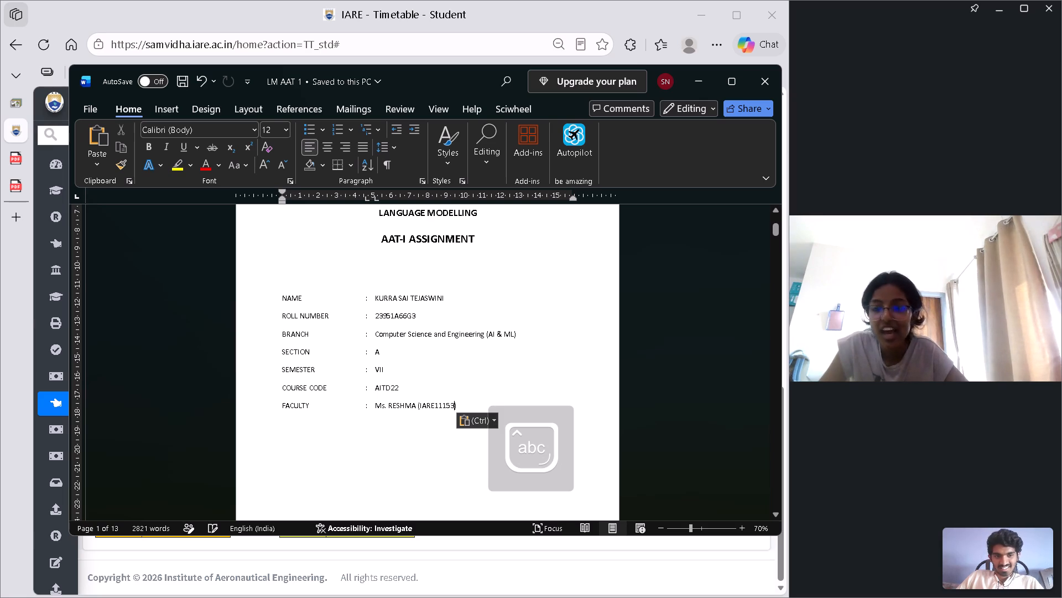
Export the document as a PDF named LM AAT 1 G3 in the Telegram Desktop folder.
{"action": "left_click", "coordinate": [89, 108]}
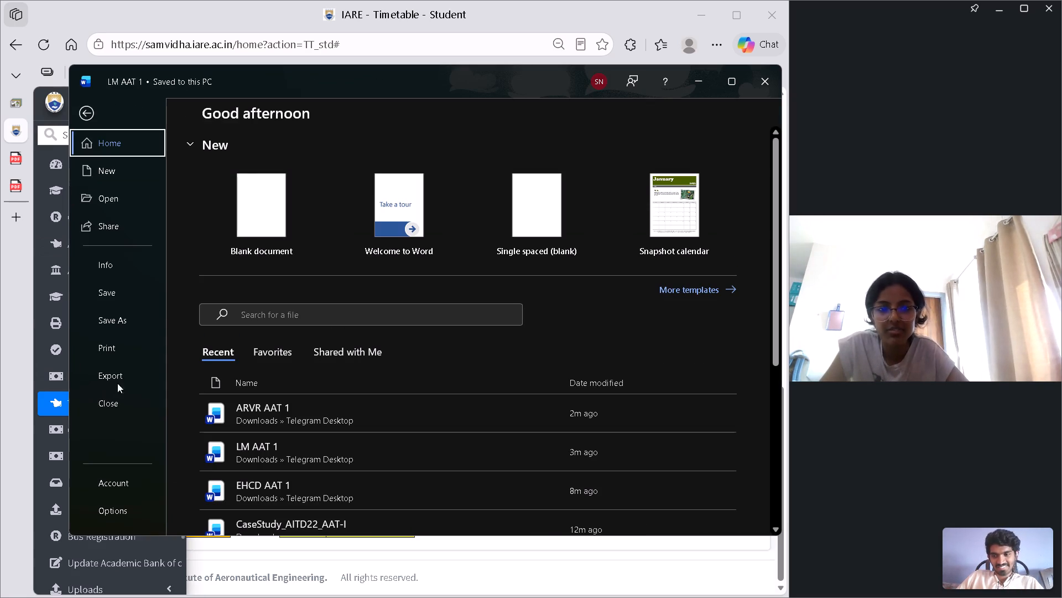
{"action": "left_click", "coordinate": [122, 346]}
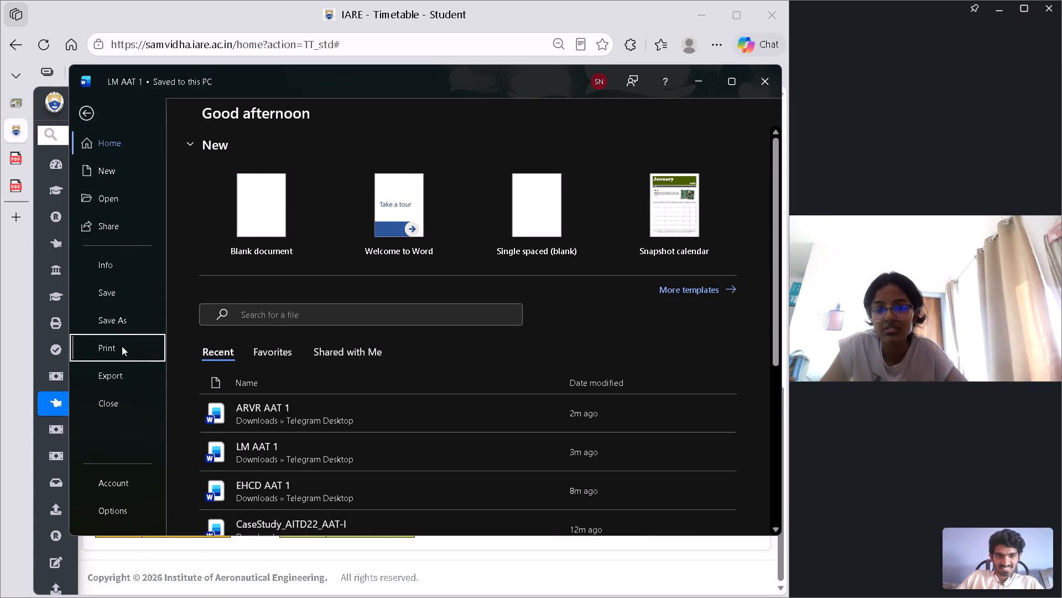
{"action": "left_click", "coordinate": [124, 384]}
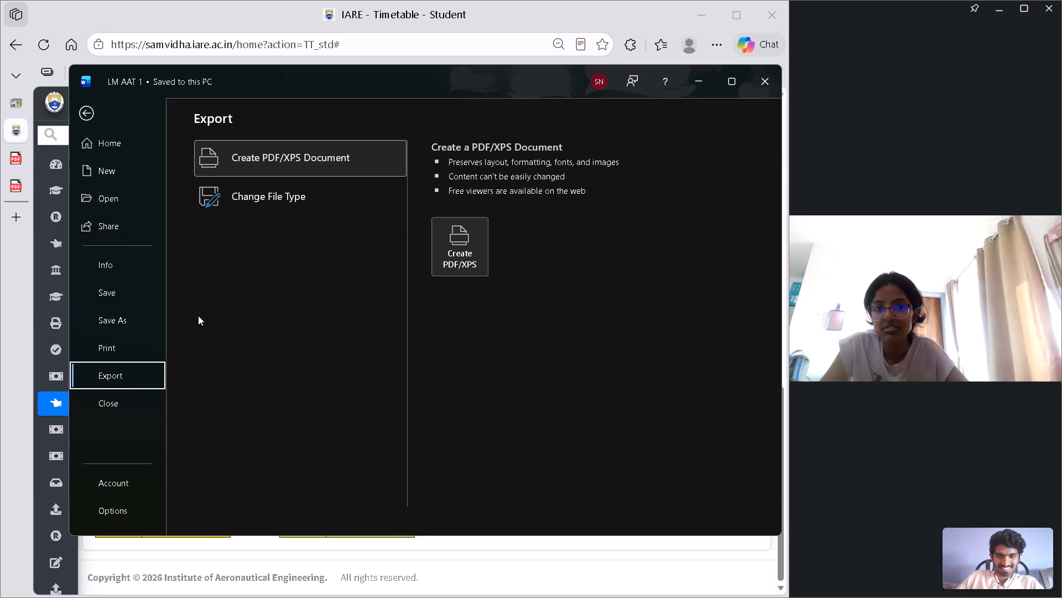
{"action": "left_click", "coordinate": [442, 250]}
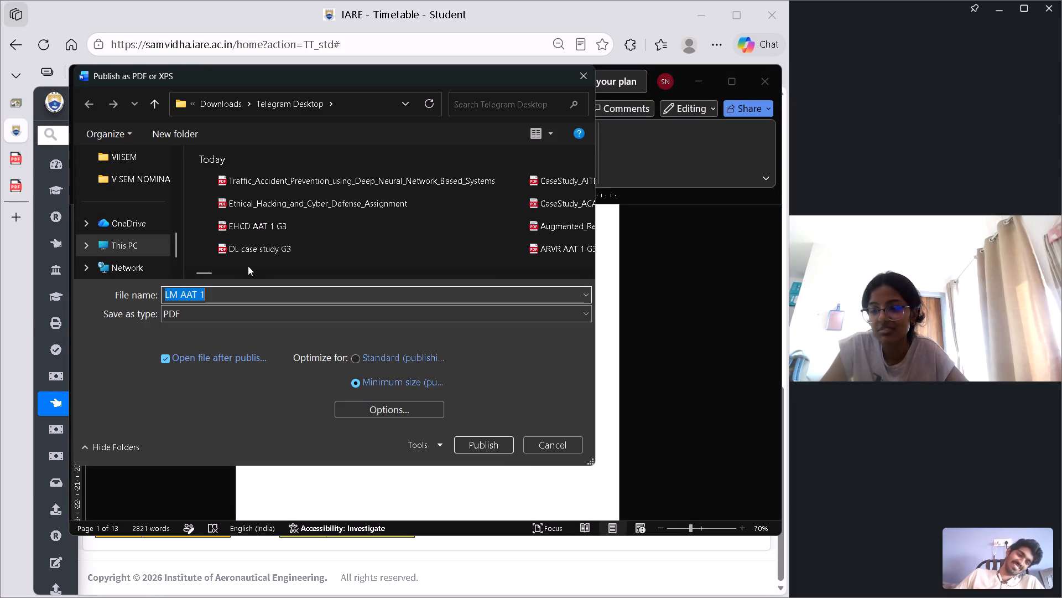
{"action": "key", "text": "Right"}
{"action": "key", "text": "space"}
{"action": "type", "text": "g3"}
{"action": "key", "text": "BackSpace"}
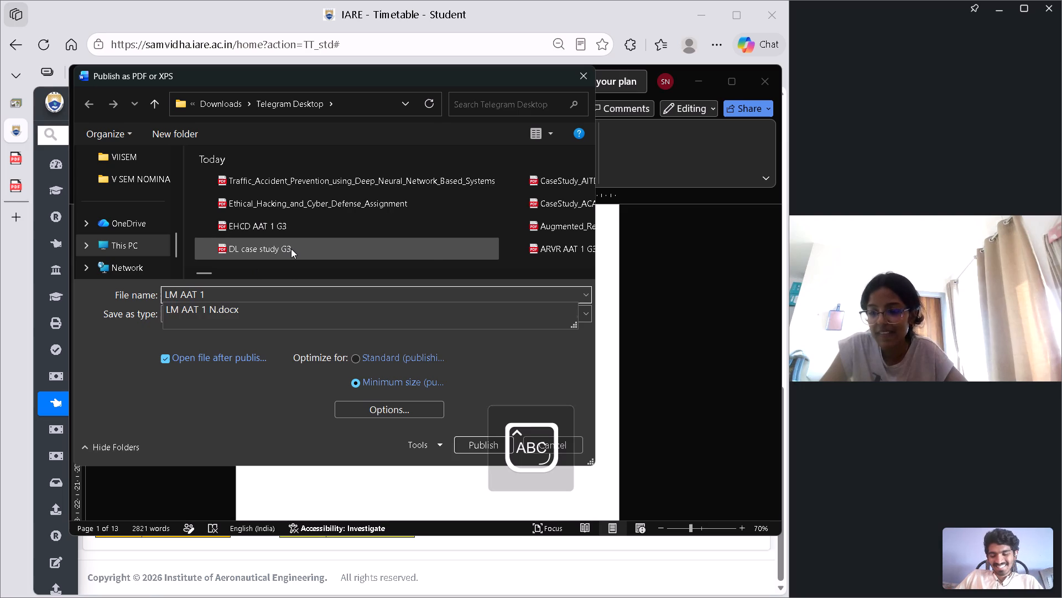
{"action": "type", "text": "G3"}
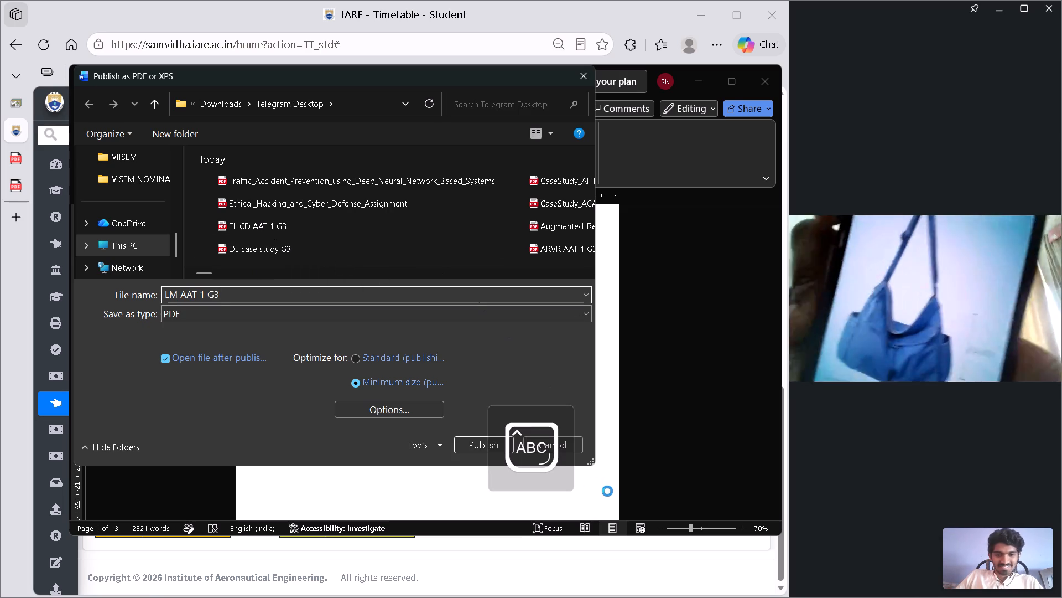
{"action": "left_click", "coordinate": [487, 445]}
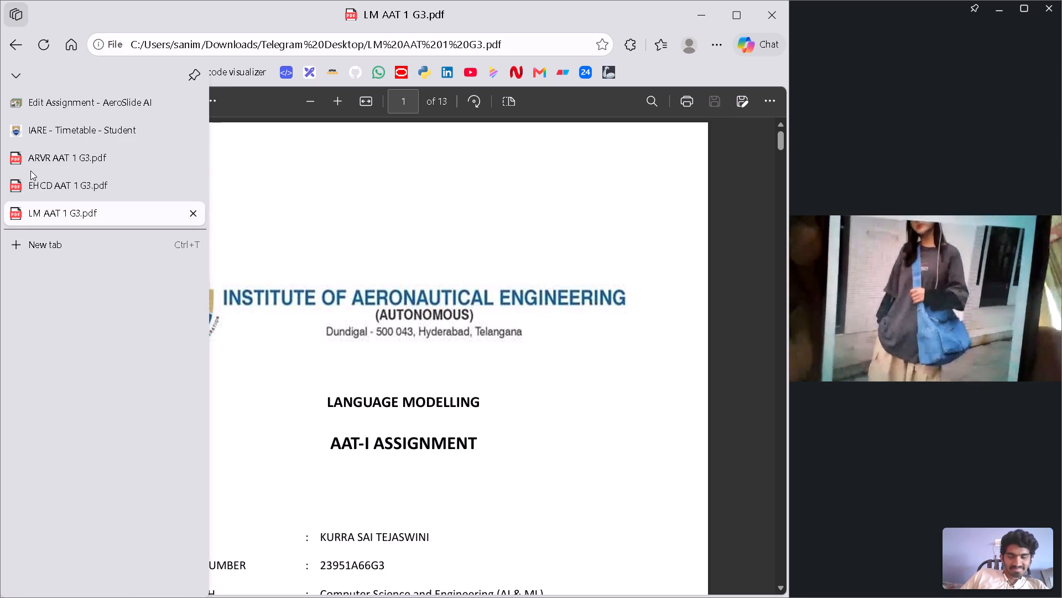
Close the ARVR AAT 1 G3, EHCD AAT 1 G3 and LM AAT 1 G3 PDFs in Edge.
{"action": "left_click", "coordinate": [192, 157]}
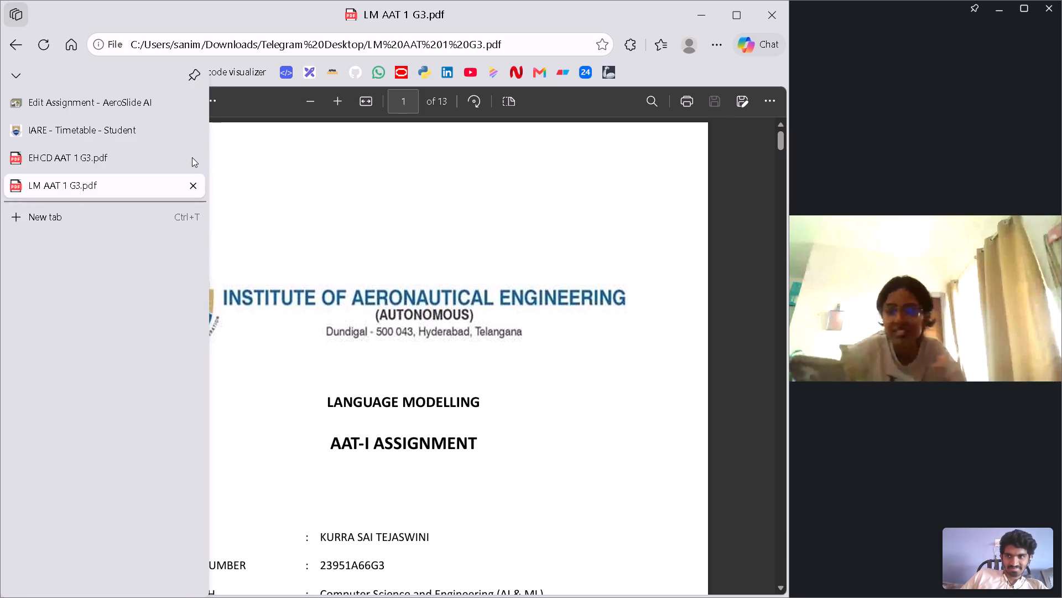
{"action": "left_click", "coordinate": [192, 157]}
{"action": "left_click", "coordinate": [192, 157]}
{"action": "left_click", "coordinate": [192, 157]}
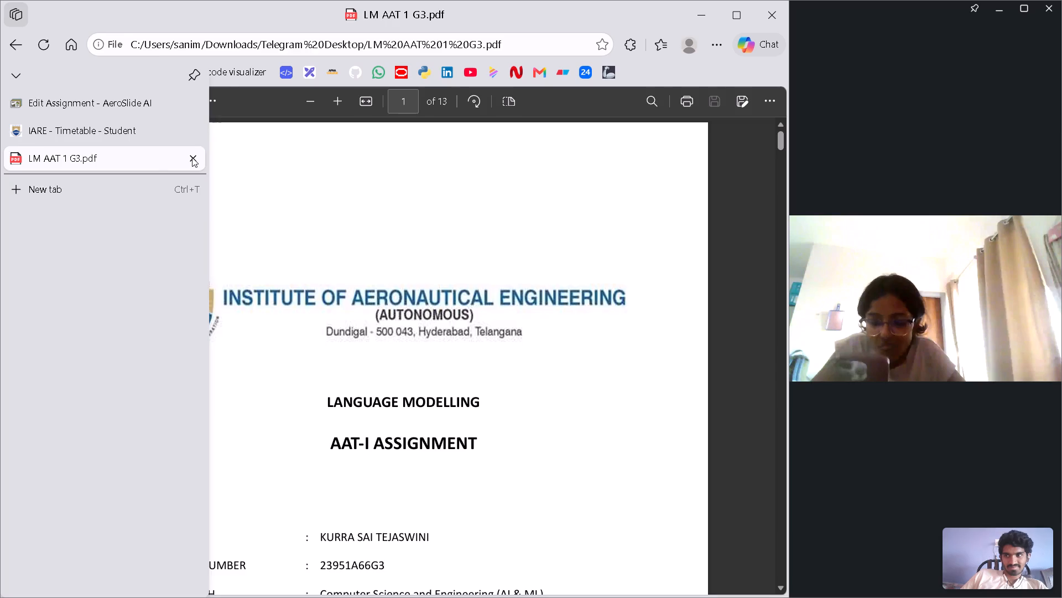
Switch back to the LM AAT 1 document in Word.
{"action": "key", "text": "alt+Tab"}
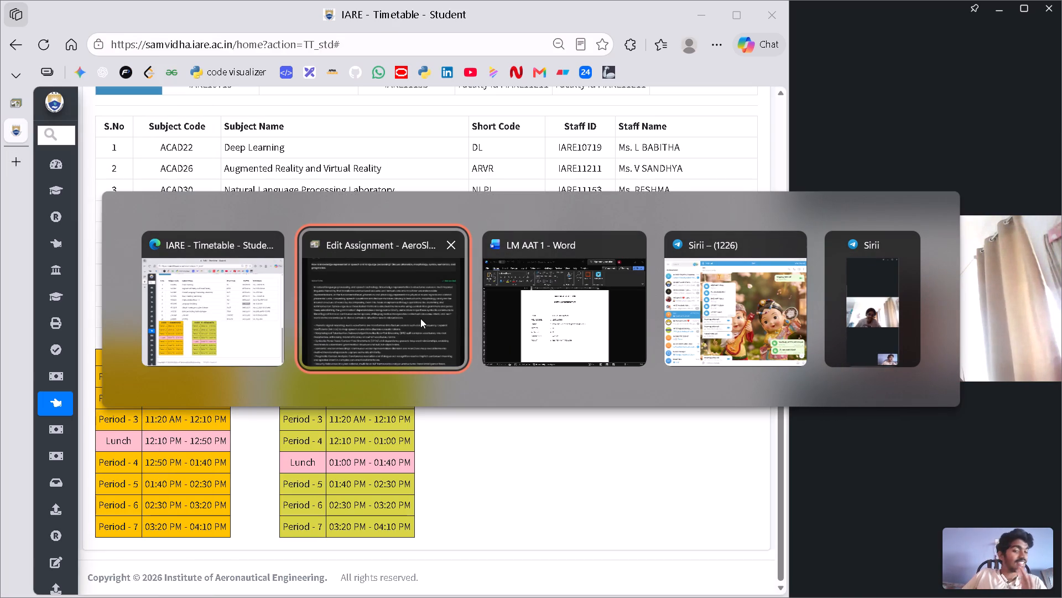
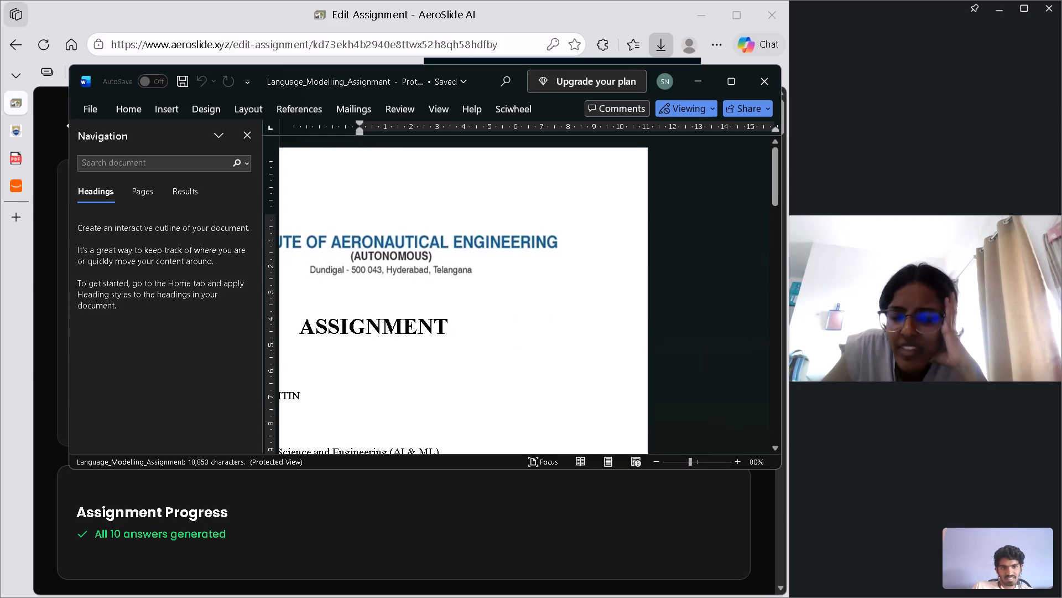
{"action": "scroll", "coordinate": [665, 256], "scroll_direction": "down", "scroll_amount": 2}
{"action": "scroll", "coordinate": [665, 256], "scroll_direction": "up", "scroll_amount": 1}
{"action": "scroll", "coordinate": [665, 256], "scroll_direction": "down", "scroll_amount": 1}
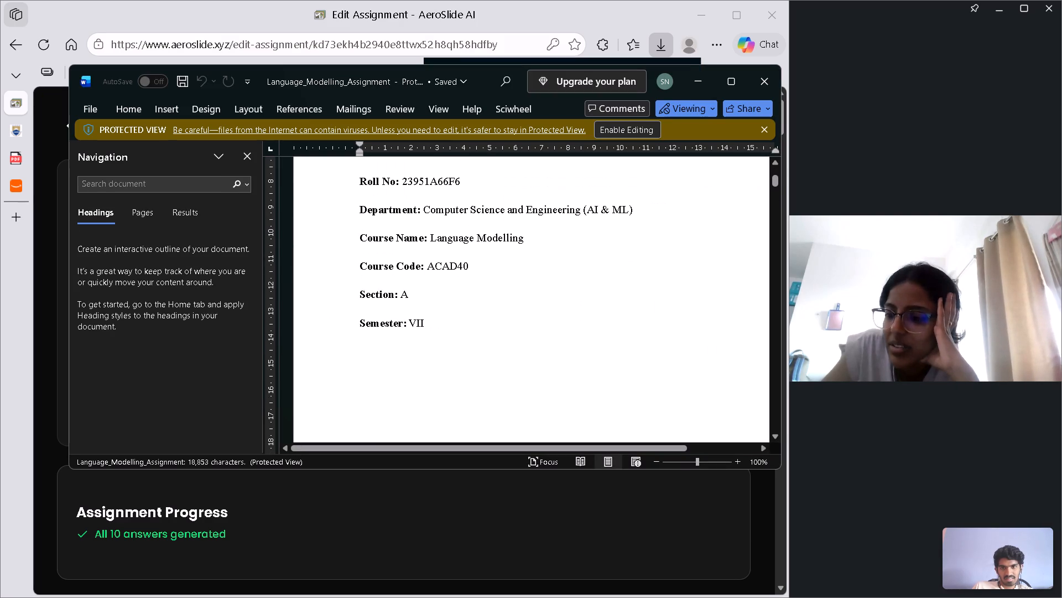
{"action": "scroll", "coordinate": [665, 256], "scroll_direction": "down", "scroll_amount": 2}
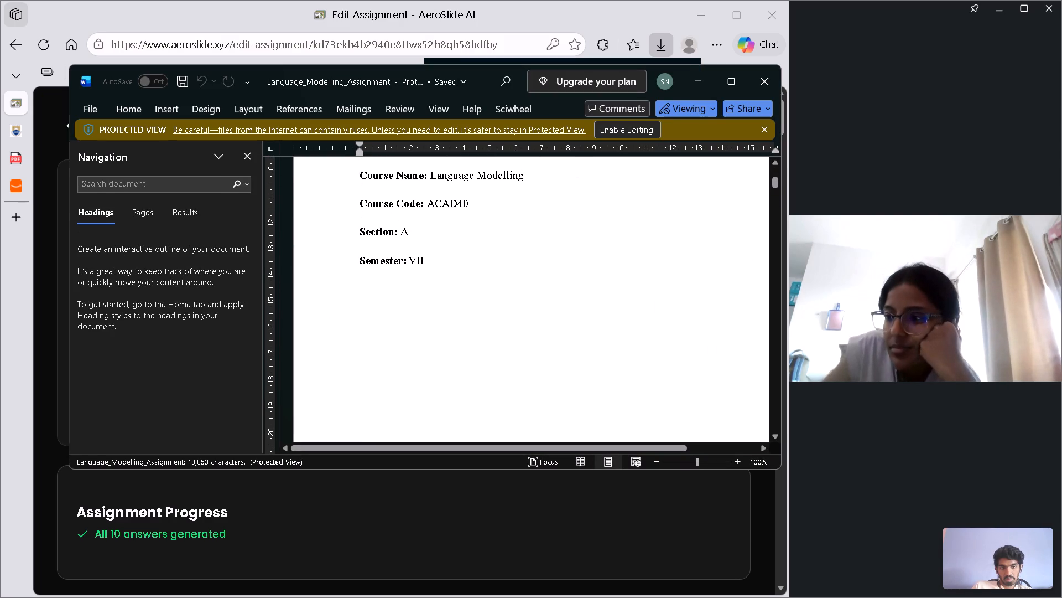
{"action": "scroll", "coordinate": [665, 256], "scroll_direction": "down", "scroll_amount": 3}
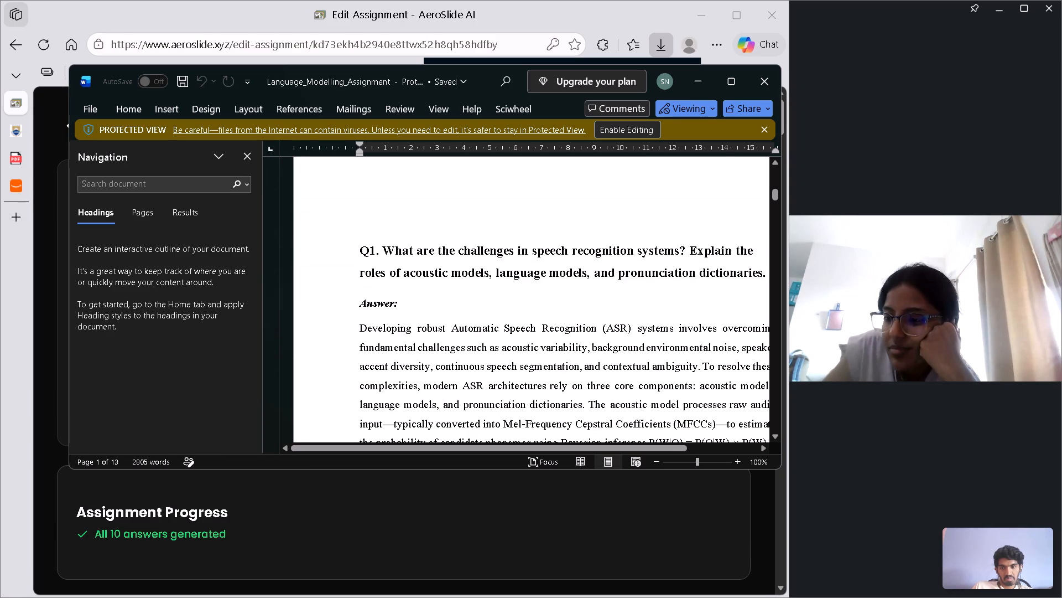
{"action": "scroll", "coordinate": [665, 256], "scroll_direction": "down", "scroll_amount": 1, "text": "ctrl"}
Enable saving for the protected document and export it as the PDF Language_Modelling_Assignment in the Downloads folder.
{"action": "key", "text": "ctrl+s"}
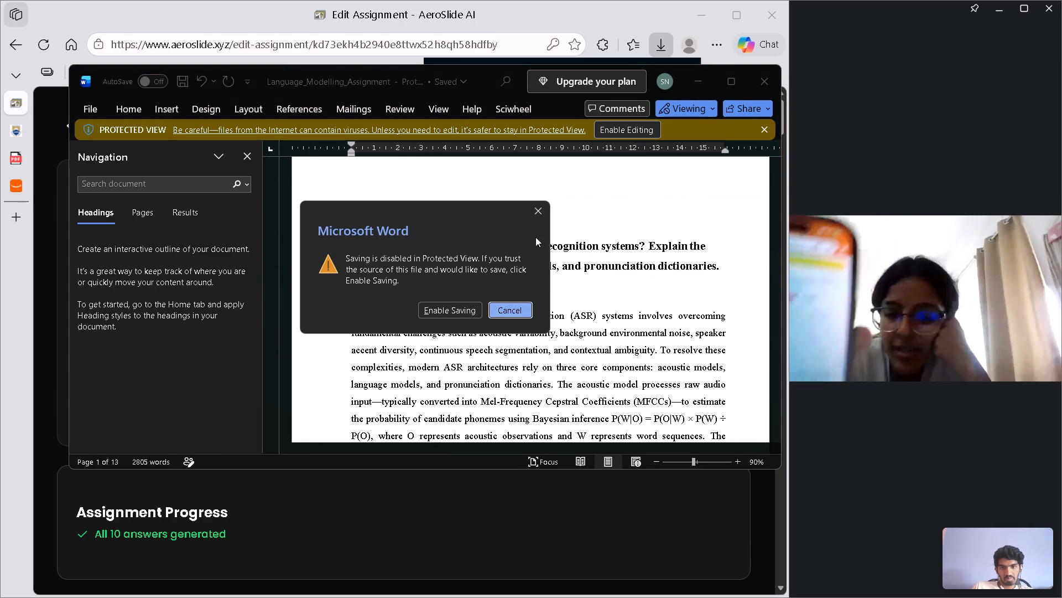
{"action": "left_click", "coordinate": [456, 307]}
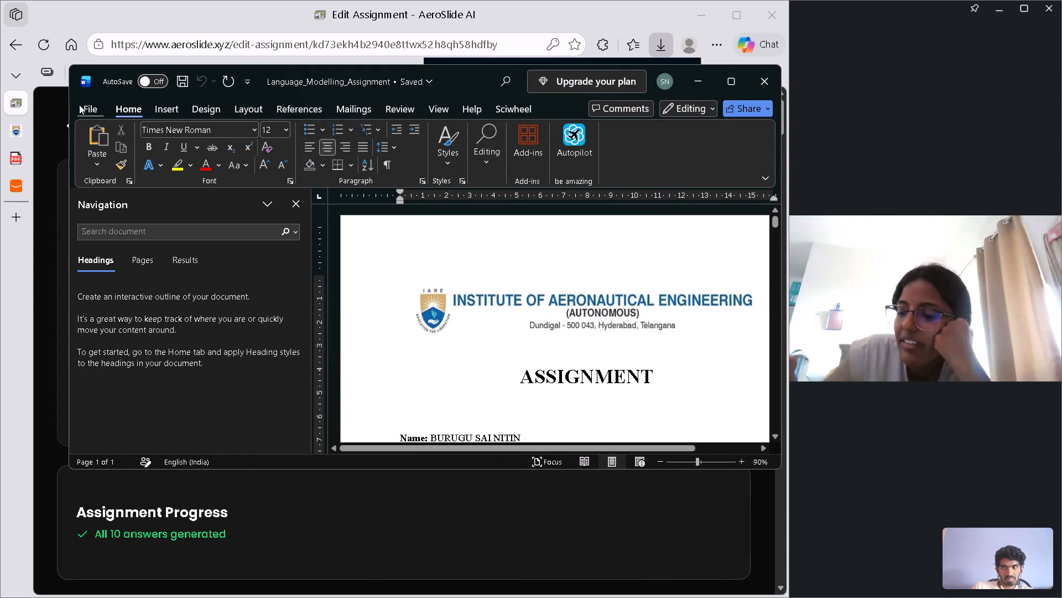
{"action": "left_click", "coordinate": [88, 108]}
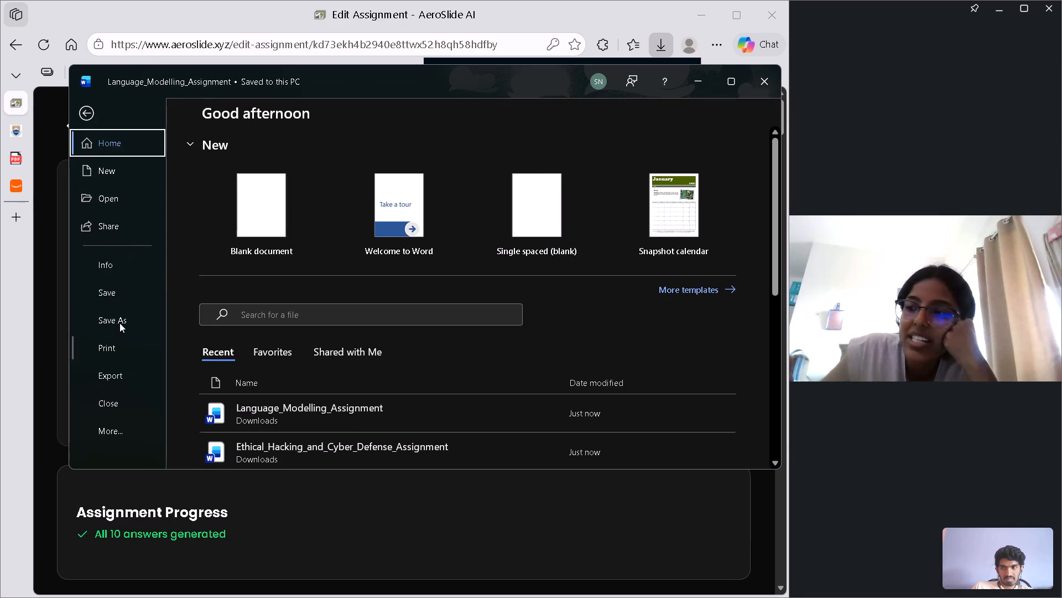
{"action": "left_click", "coordinate": [103, 370]}
{"action": "left_click", "coordinate": [444, 261]}
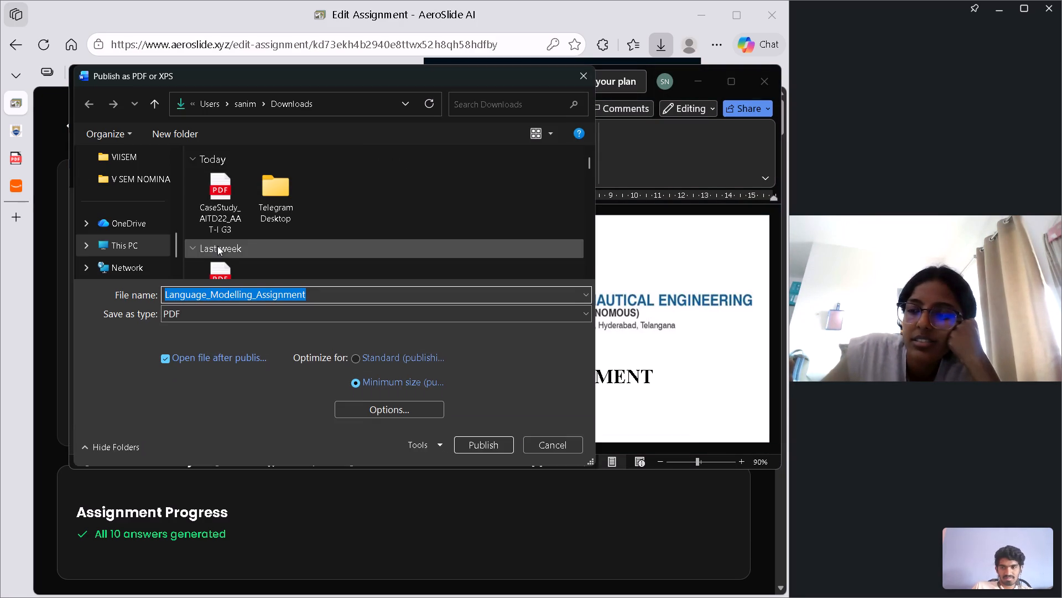
{"action": "left_click", "coordinate": [462, 444]}
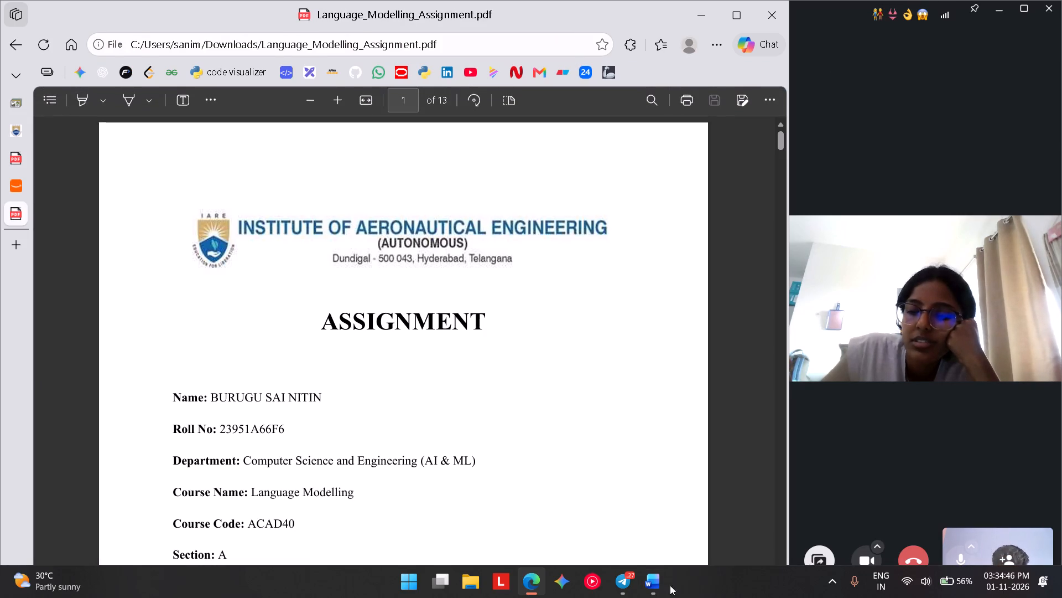
Get the AAT-I questions for Language Modeling on the IARE portal and upload Language_Modelling_Assignment.pdf from Downloads as the ACAD40 answer.
{"action": "left_click", "coordinate": [9, 136]}
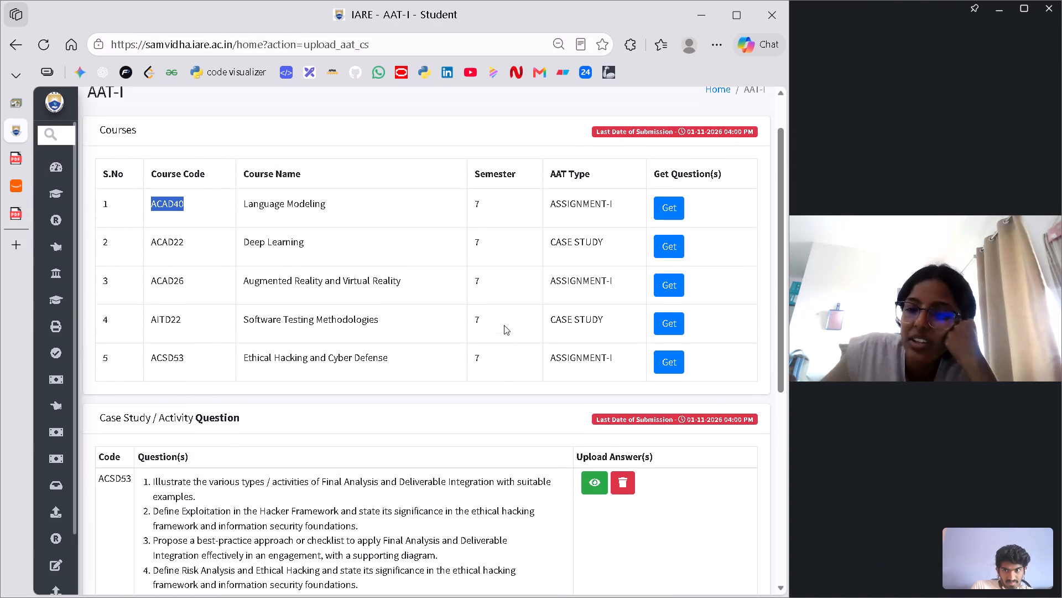
{"action": "left_click", "coordinate": [659, 215]}
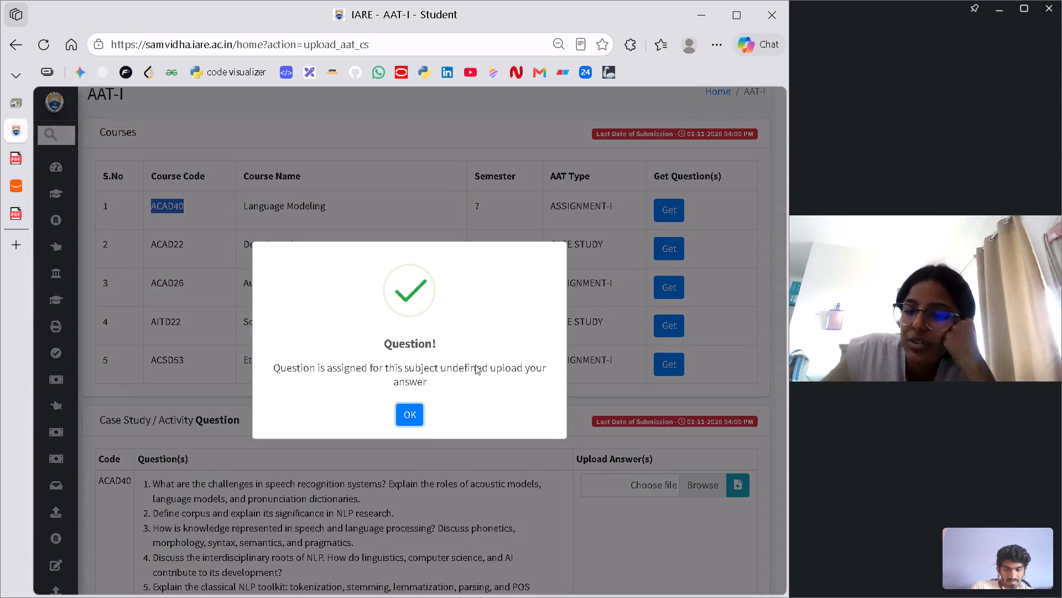
{"action": "left_click", "coordinate": [413, 404]}
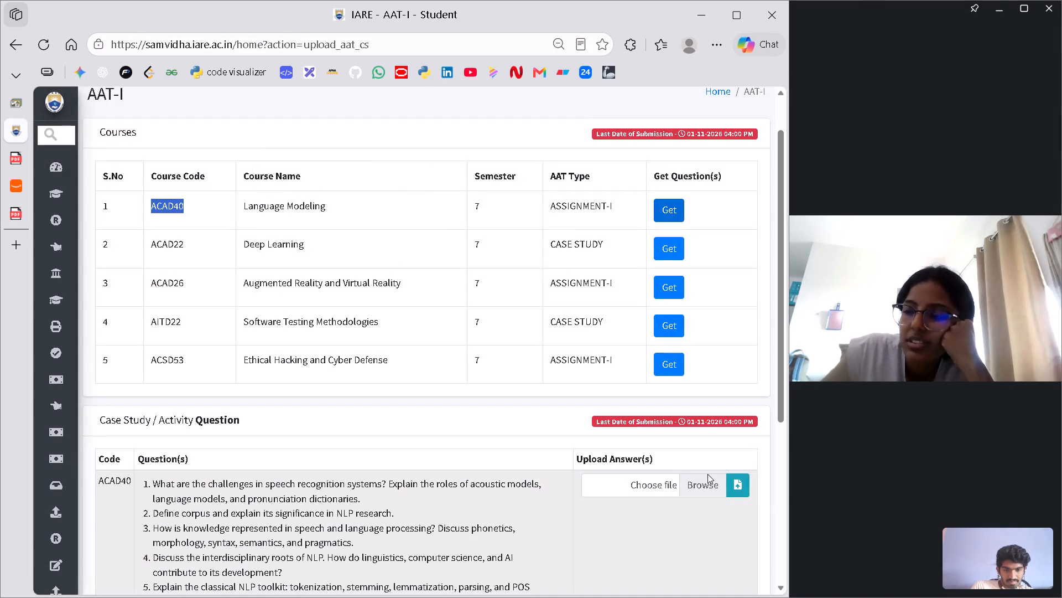
{"action": "left_click", "coordinate": [696, 483]}
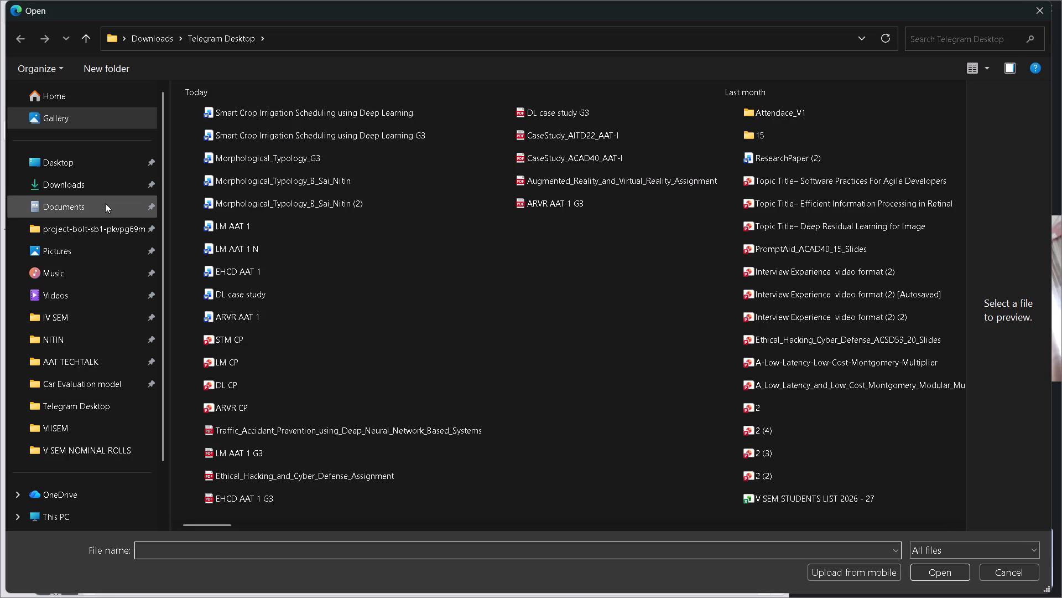
{"action": "left_click", "coordinate": [107, 176]}
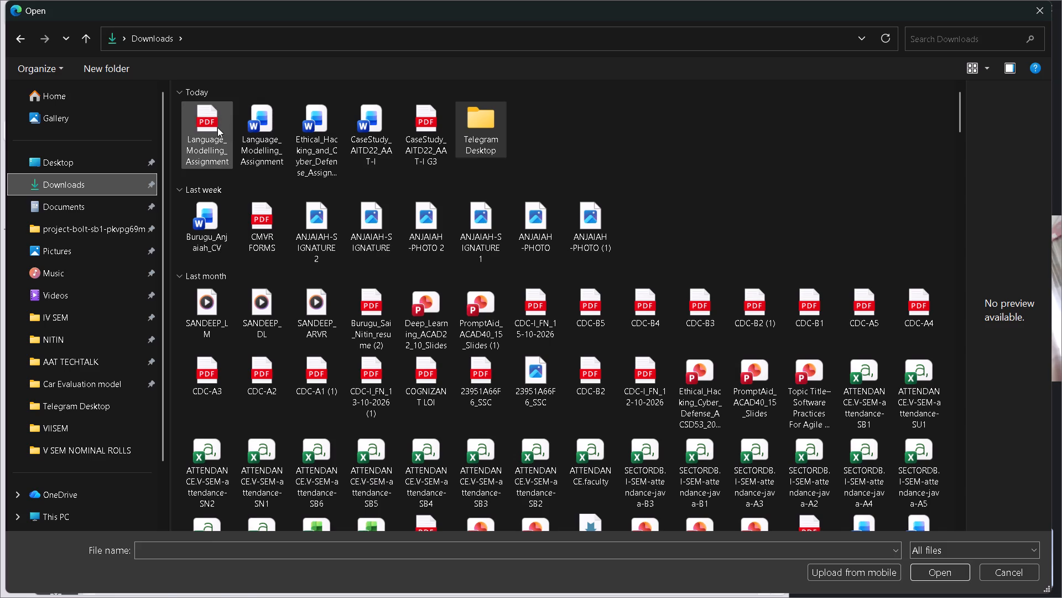
{"action": "double_click", "coordinate": [217, 127]}
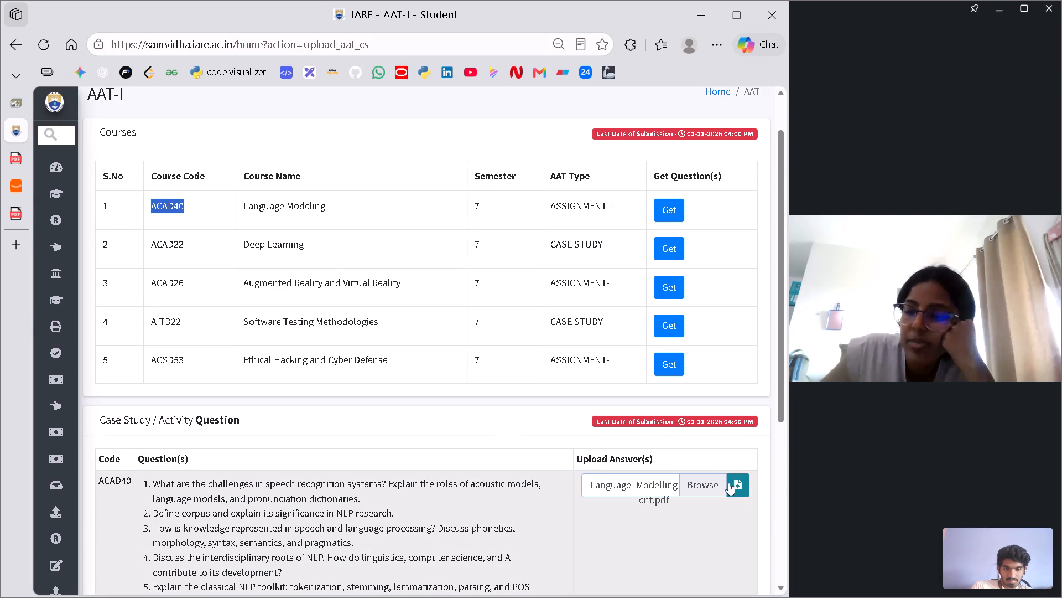
{"action": "left_click", "coordinate": [731, 484]}
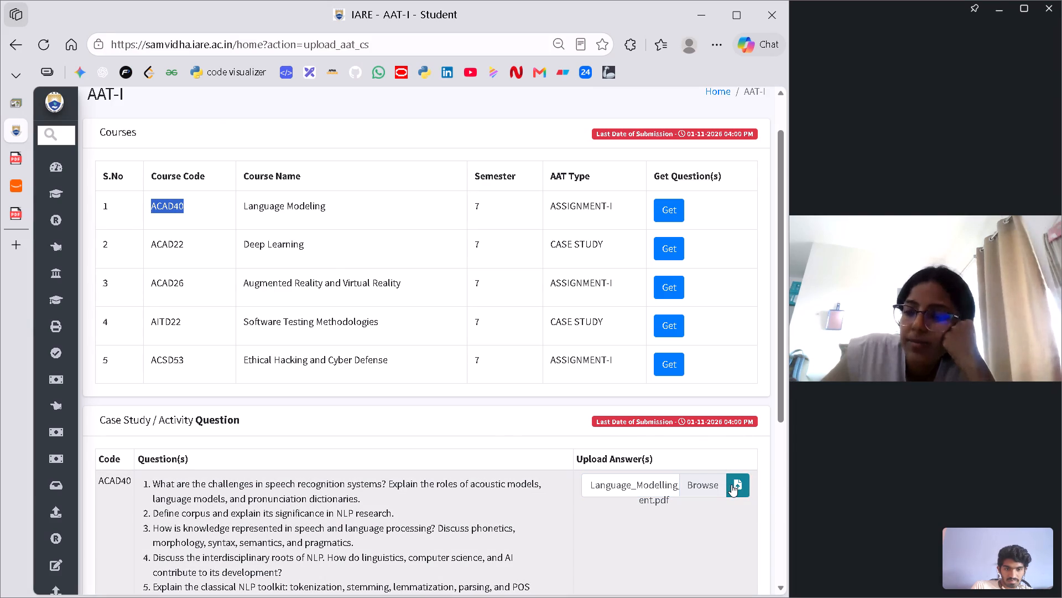
{"action": "left_click", "coordinate": [412, 415]}
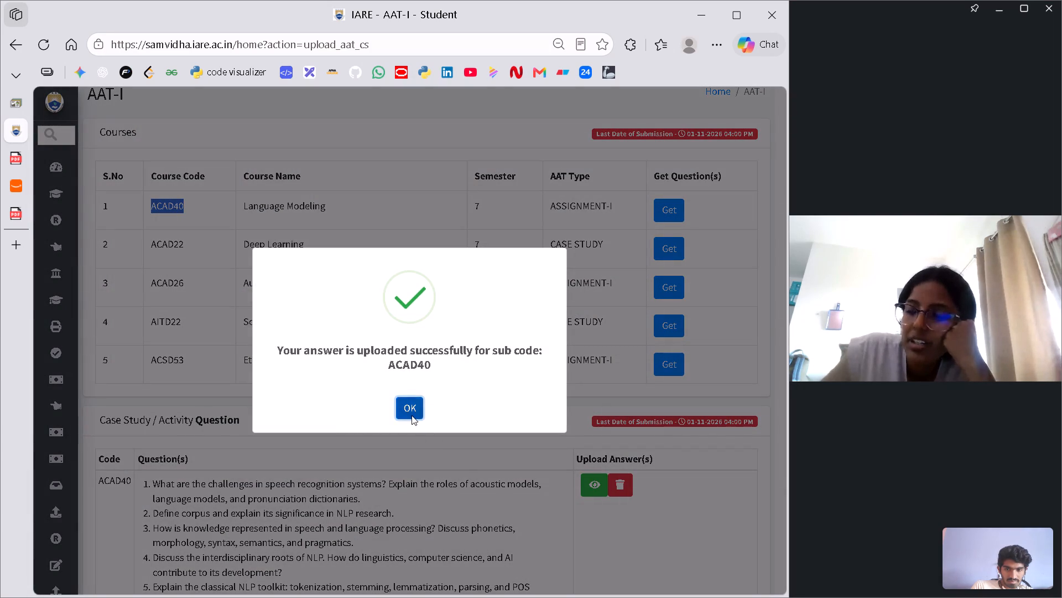
{"action": "scroll", "coordinate": [412, 415], "scroll_direction": "down", "scroll_amount": 5}
{"action": "scroll", "coordinate": [412, 415], "scroll_direction": "up", "scroll_amount": 3}
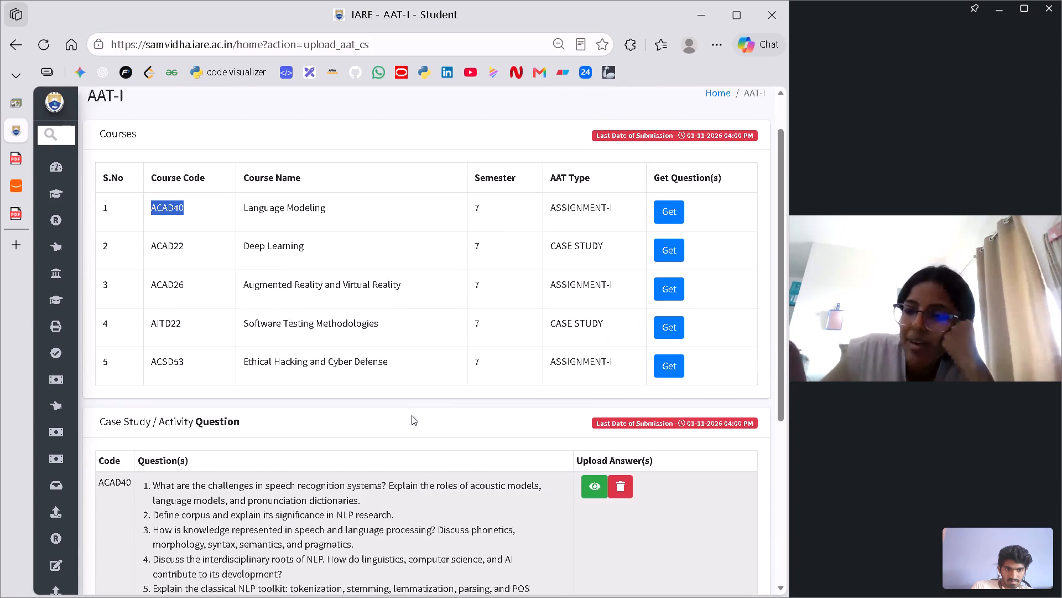
{"action": "scroll", "coordinate": [412, 415], "scroll_direction": "down", "scroll_amount": 3}
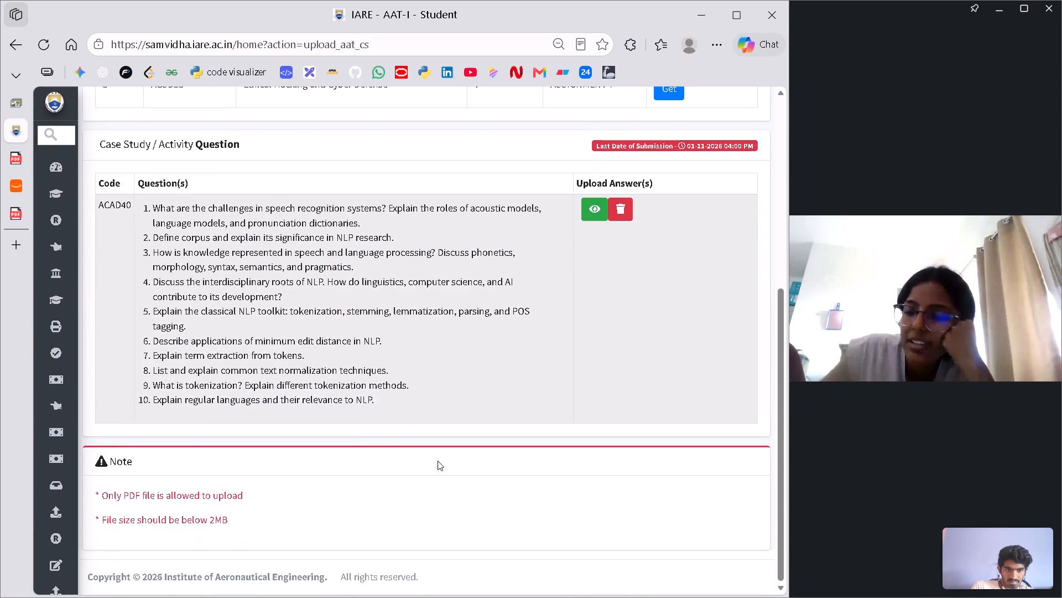
Switch to Telegram.
{"action": "left_click", "coordinate": [625, 586]}
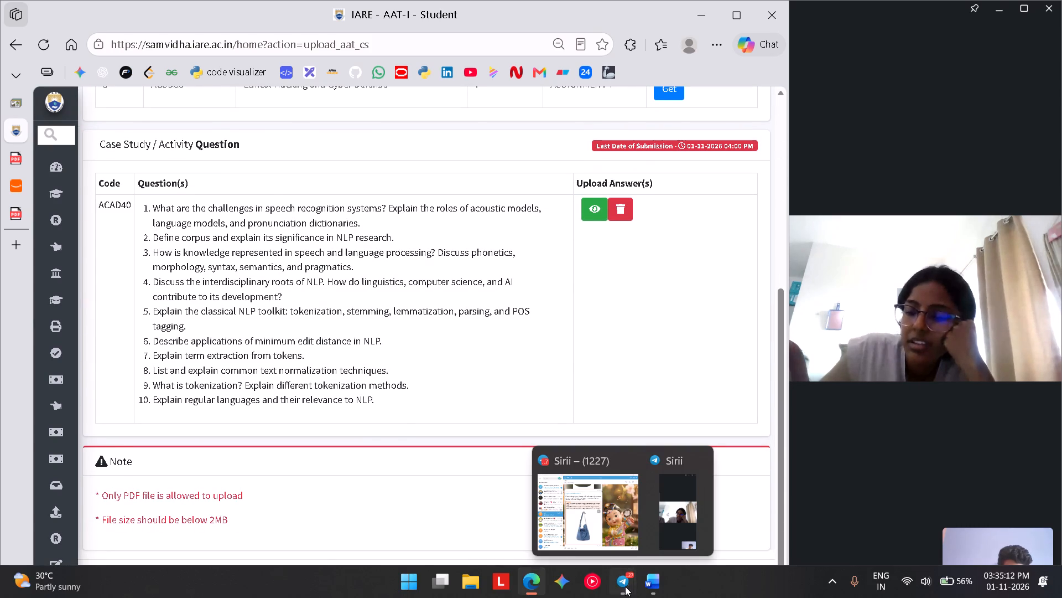
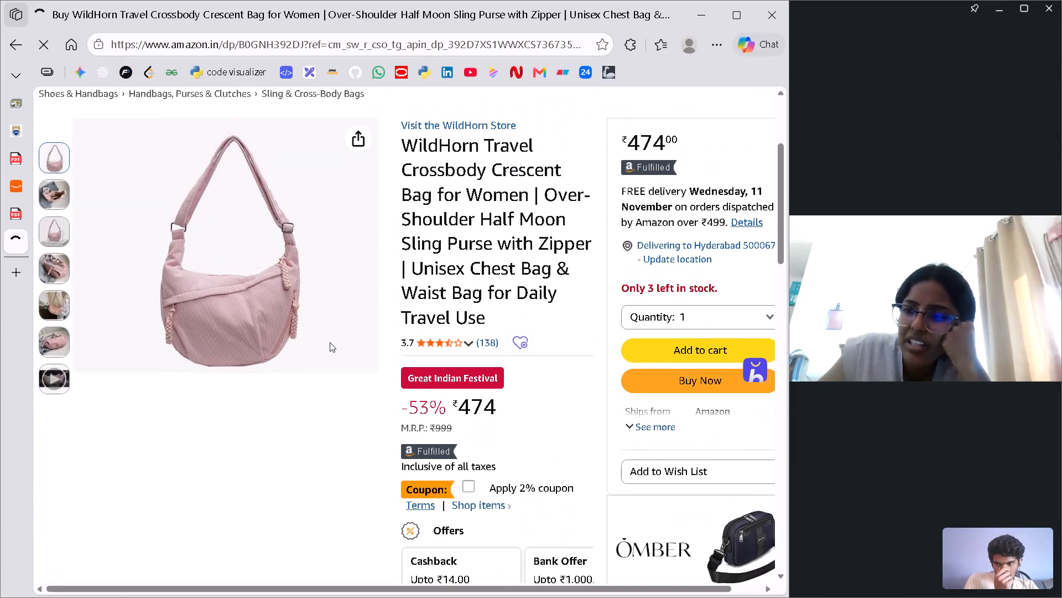
Look through the WildHorn Travel Crossbody Crescent Bag page on Amazon, including its offers, colour options, price and delivery details.
{"action": "scroll", "coordinate": [330, 342], "scroll_direction": "down", "scroll_amount": 1}
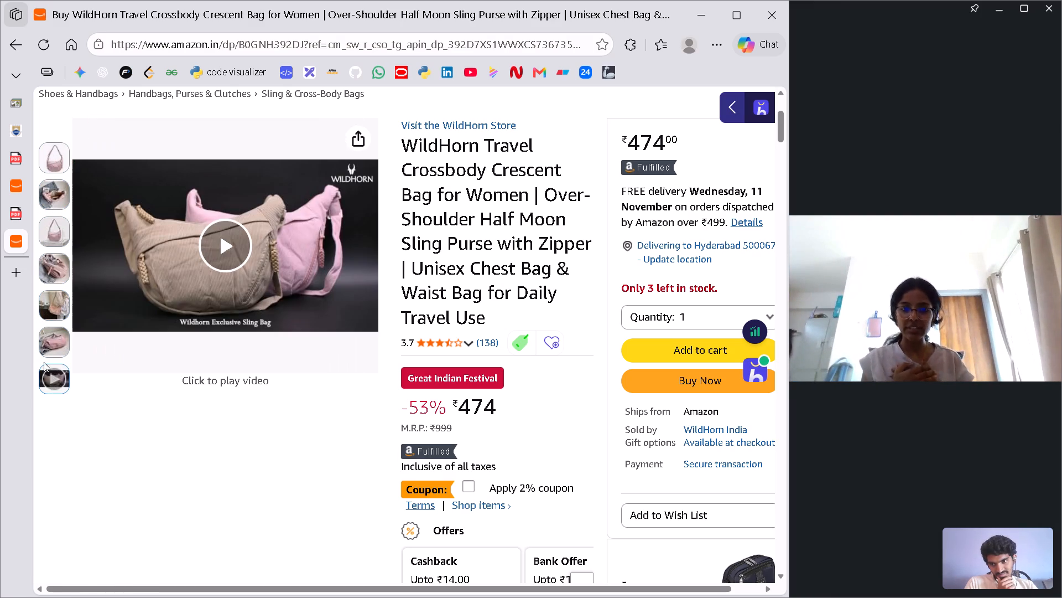
{"action": "scroll", "coordinate": [504, 350], "scroll_direction": "down", "scroll_amount": 5}
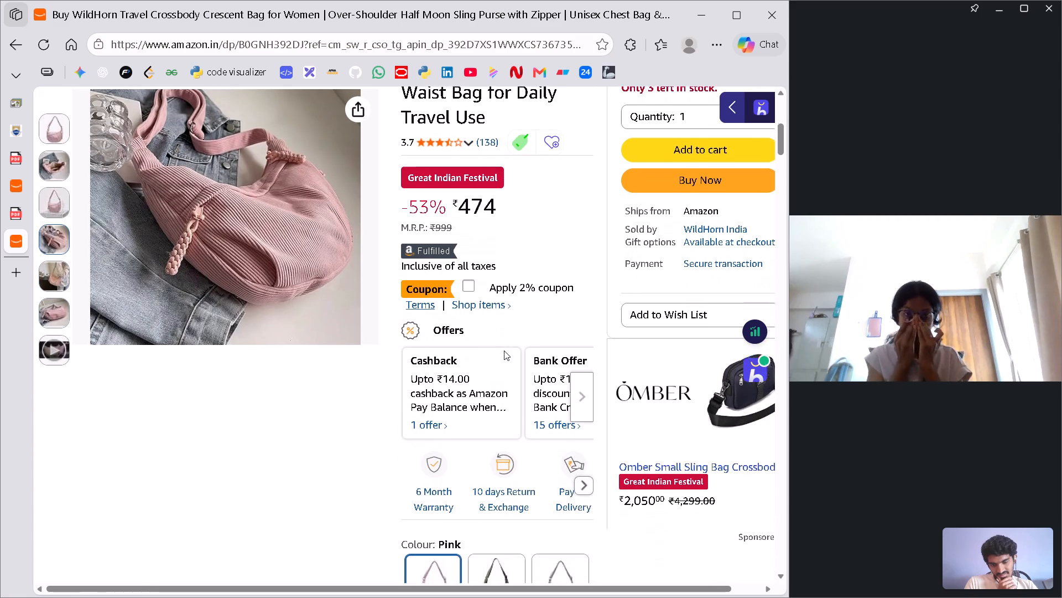
{"action": "scroll", "coordinate": [504, 350], "scroll_direction": "down", "scroll_amount": 3}
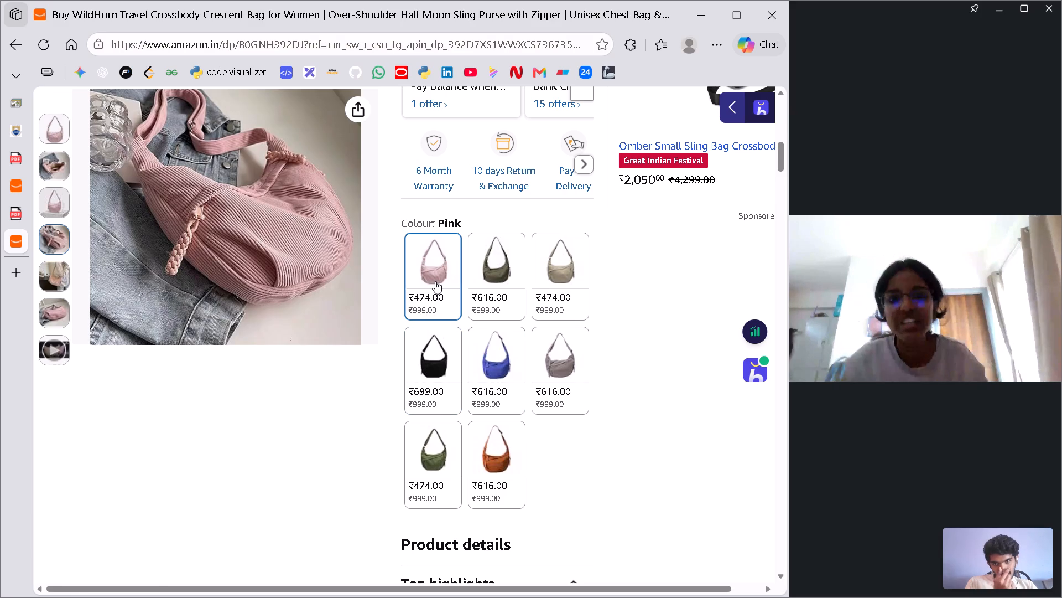
{"action": "scroll", "coordinate": [435, 281], "scroll_direction": "up", "scroll_amount": 5}
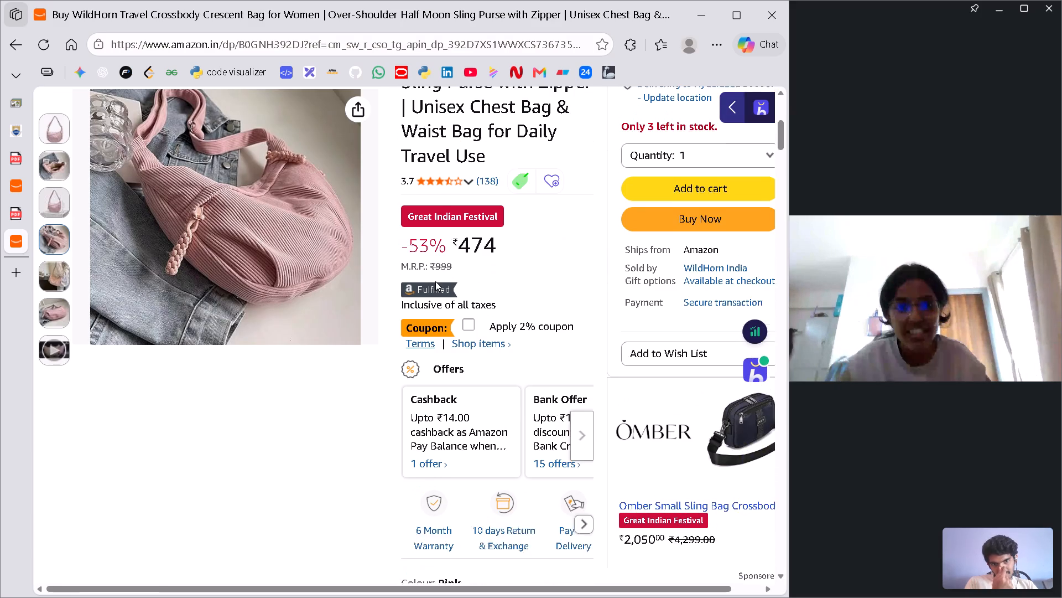
{"action": "scroll", "coordinate": [435, 281], "scroll_direction": "up", "scroll_amount": 3}
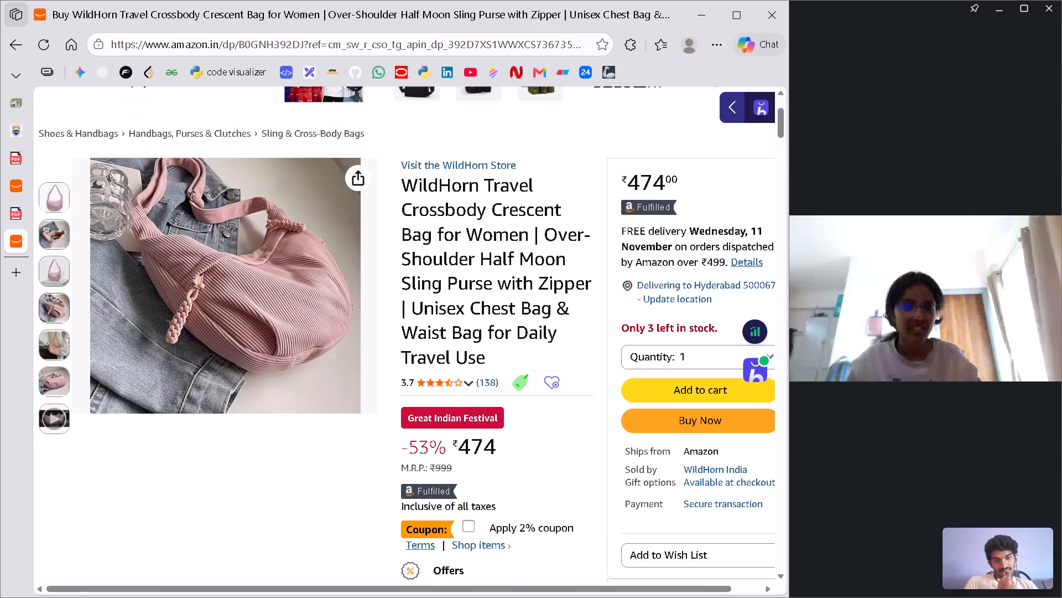
{"action": "scroll", "coordinate": [435, 281], "scroll_direction": "up", "scroll_amount": 2}
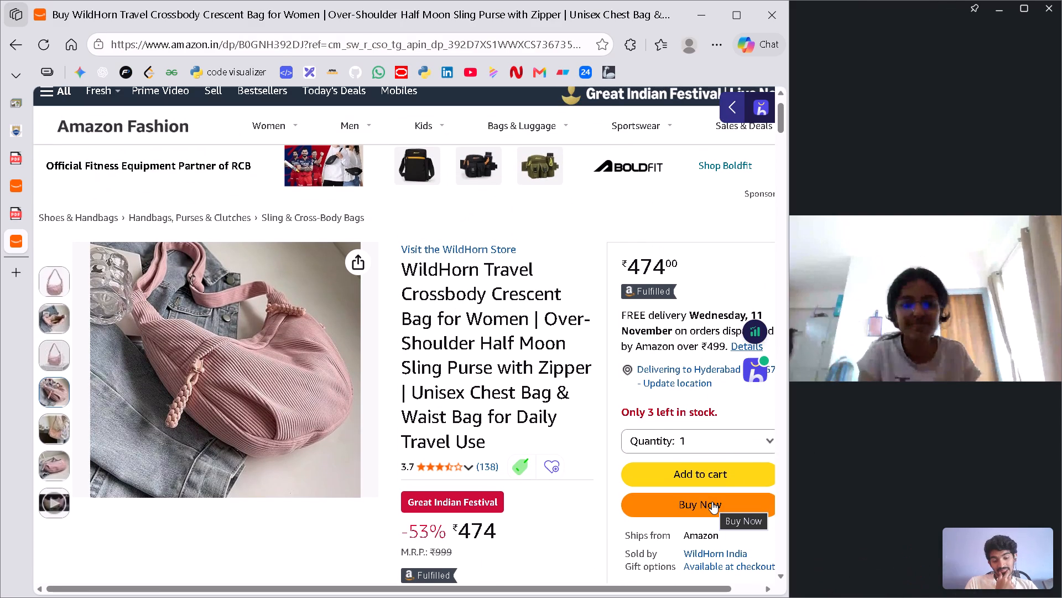
{"action": "scroll", "coordinate": [634, 375], "scroll_direction": "up", "scroll_amount": 3}
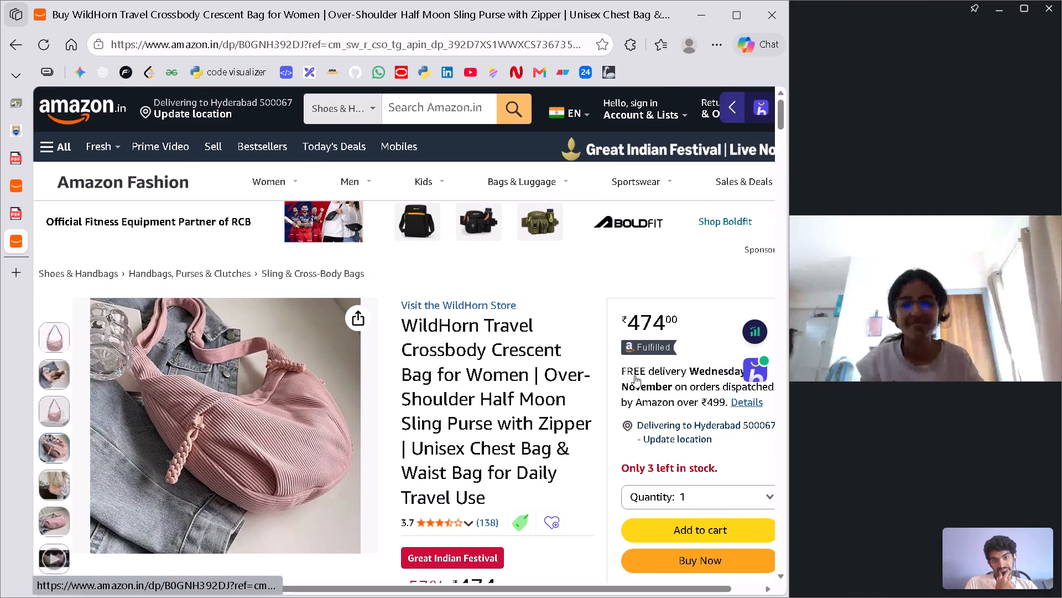
{"action": "scroll", "coordinate": [634, 375], "scroll_direction": "down", "scroll_amount": 1}
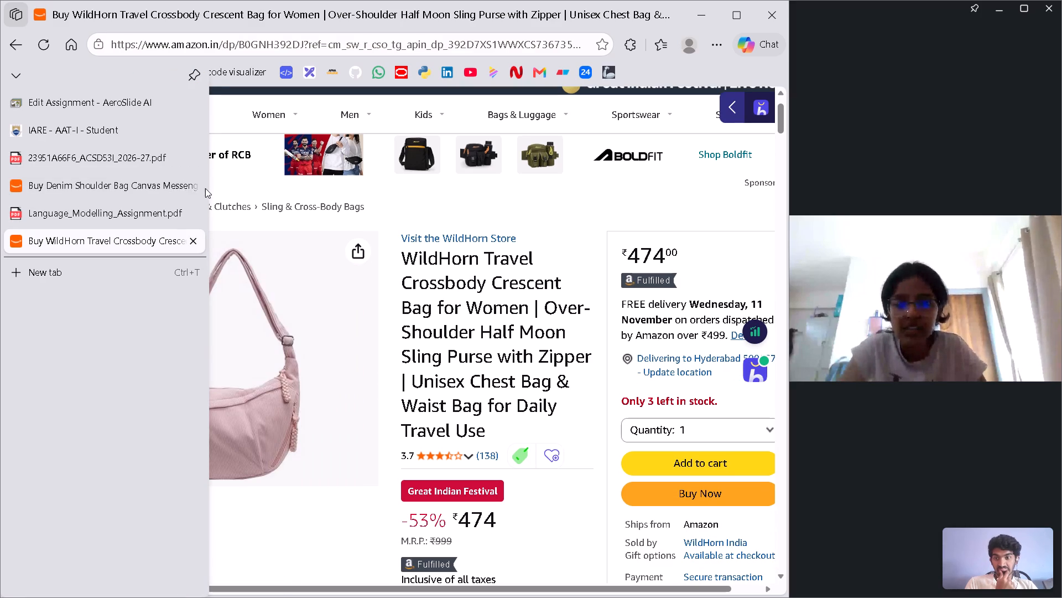
Close the two Amazon bag pages and the two assignment PDFs, leaving the AeroSlide and IARE AAT-I pages open.
{"action": "left_click", "coordinate": [197, 181]}
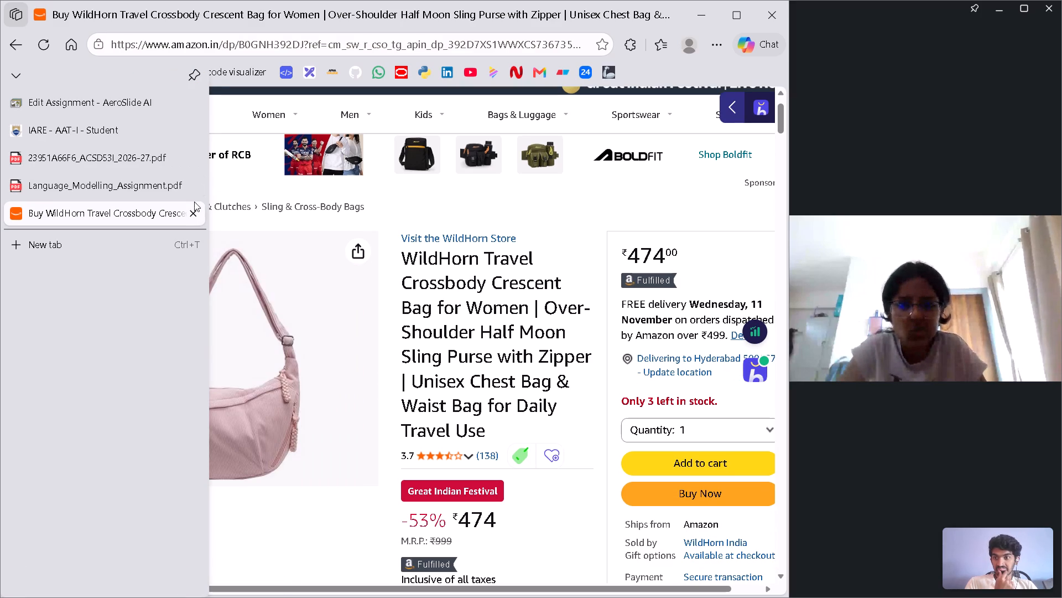
{"action": "left_click", "coordinate": [194, 210]}
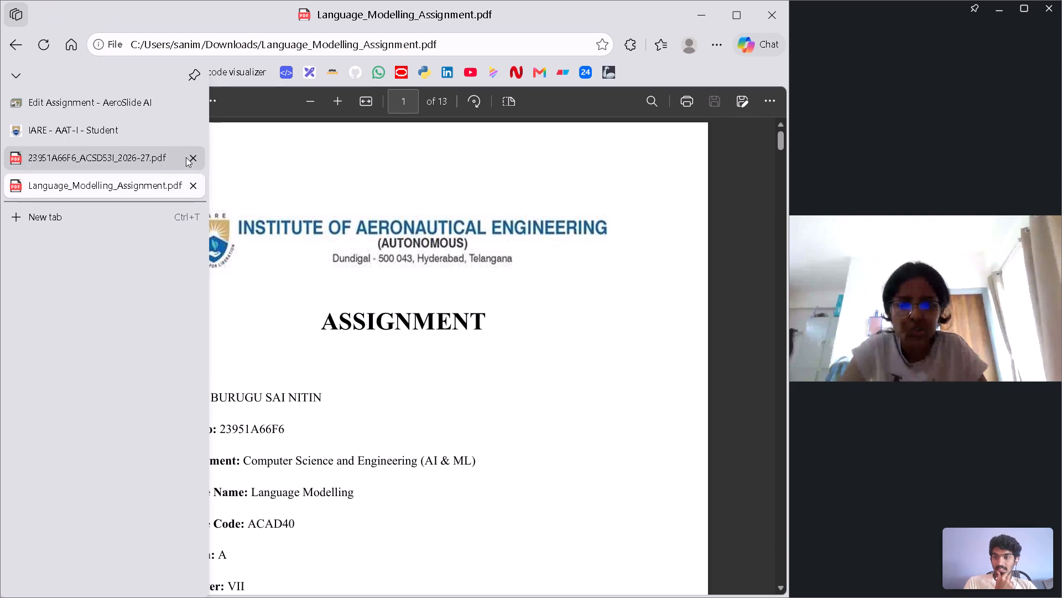
{"action": "left_click", "coordinate": [189, 158]}
{"action": "left_click", "coordinate": [189, 158]}
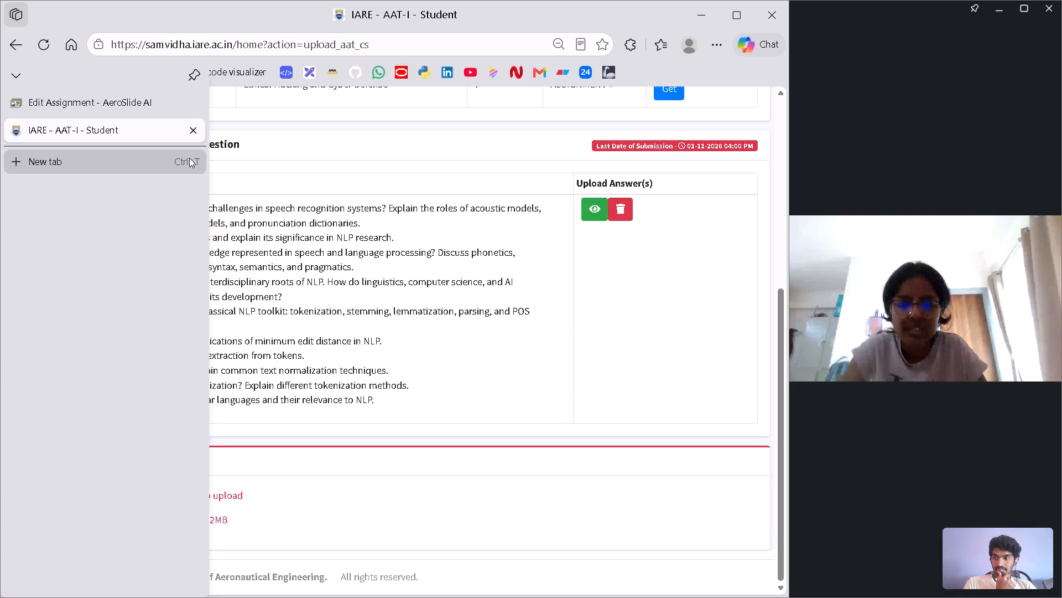
Get the AAT-I questions for all five courses in turn, from Language Modeling to Ethical Hacking and Cyber Defense, to check each answer upload.
{"action": "scroll", "coordinate": [389, 233], "scroll_direction": "up", "scroll_amount": 2}
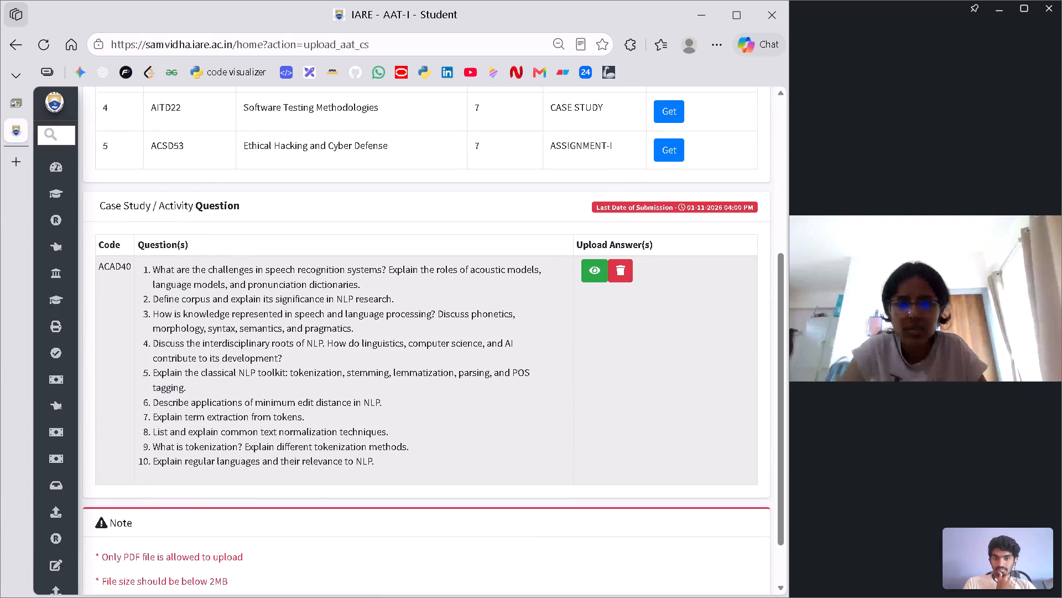
{"action": "scroll", "coordinate": [389, 233], "scroll_direction": "up", "scroll_amount": 2}
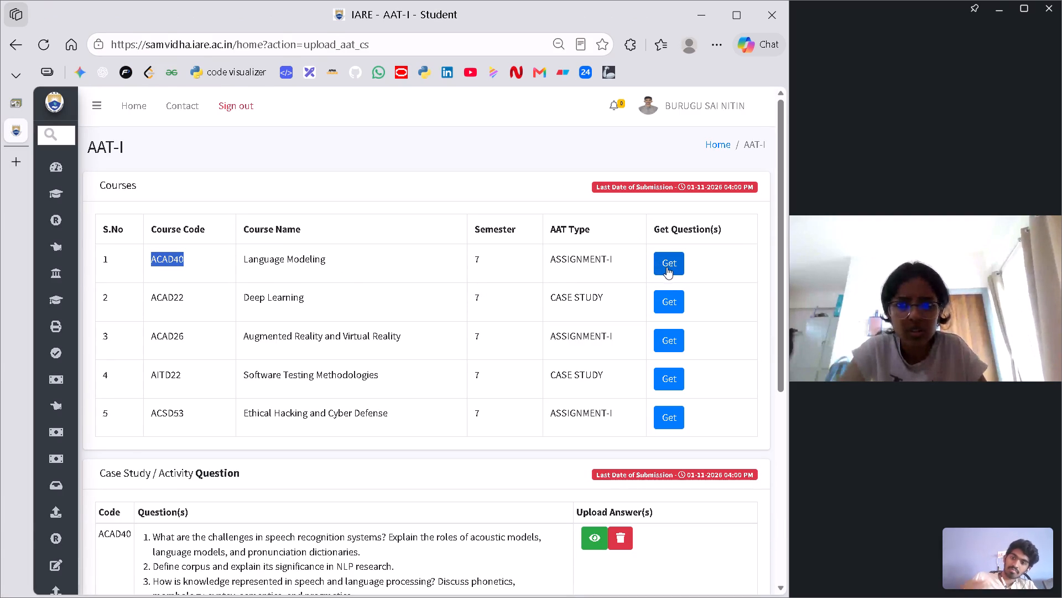
{"action": "left_click", "coordinate": [667, 267]}
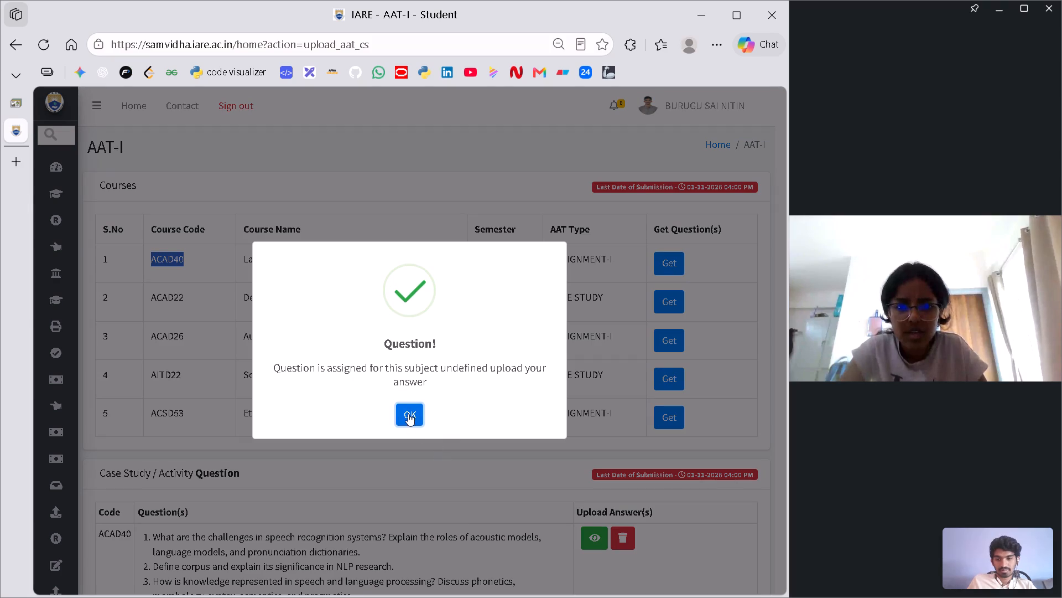
{"action": "left_click", "coordinate": [408, 414]}
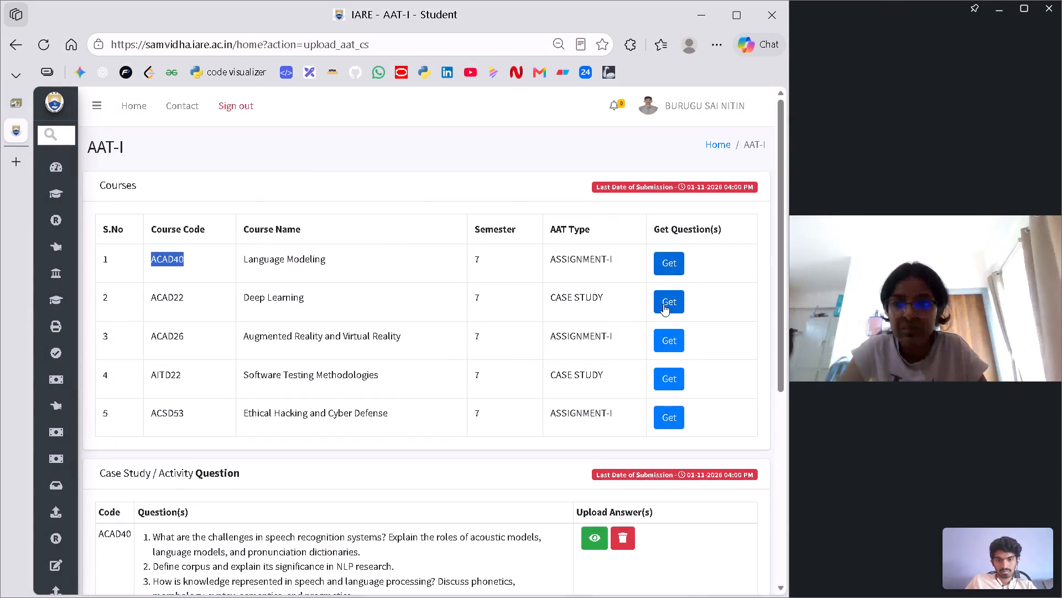
{"action": "left_click", "coordinate": [663, 304]}
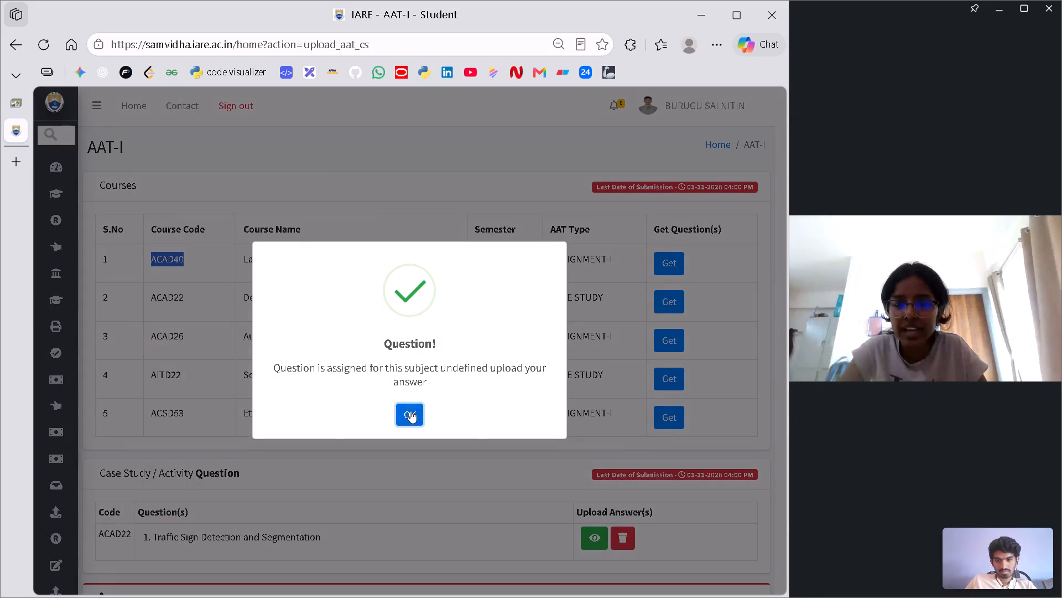
{"action": "left_click", "coordinate": [410, 411]}
{"action": "left_click", "coordinate": [659, 341]}
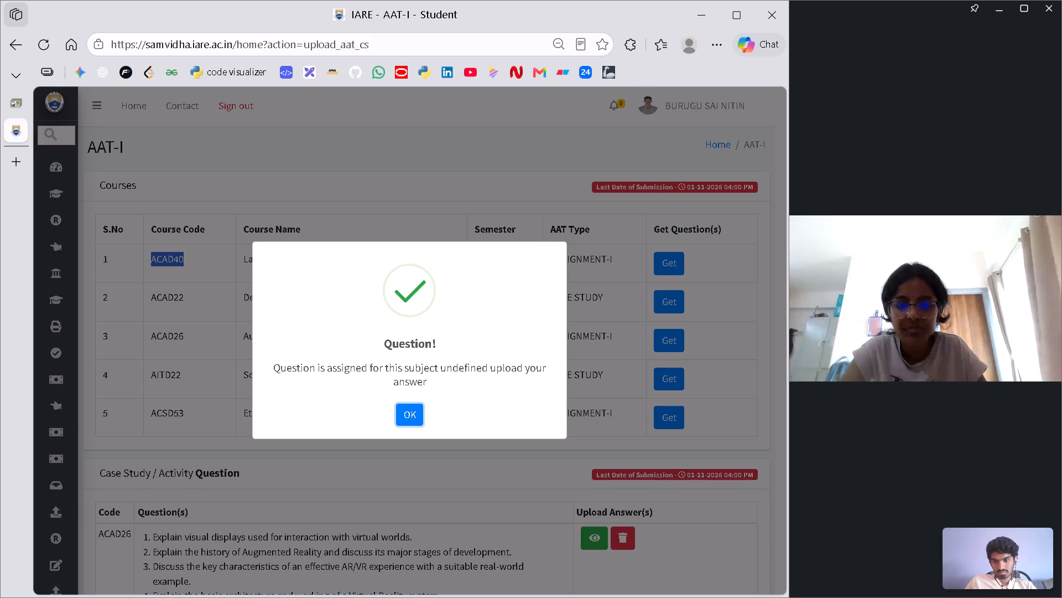
{"action": "left_click", "coordinate": [409, 411]}
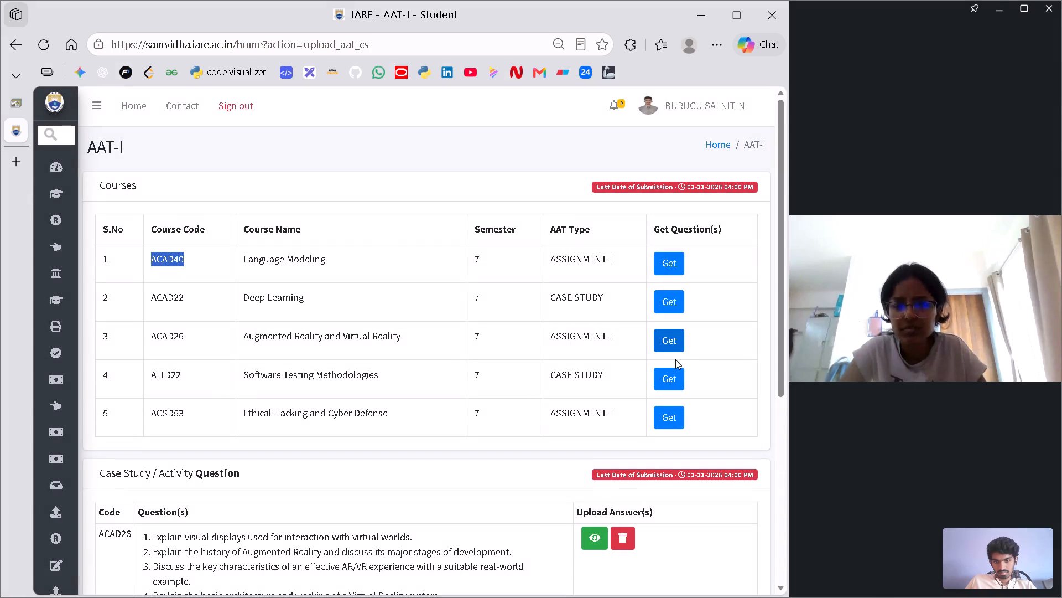
{"action": "left_click", "coordinate": [671, 369]}
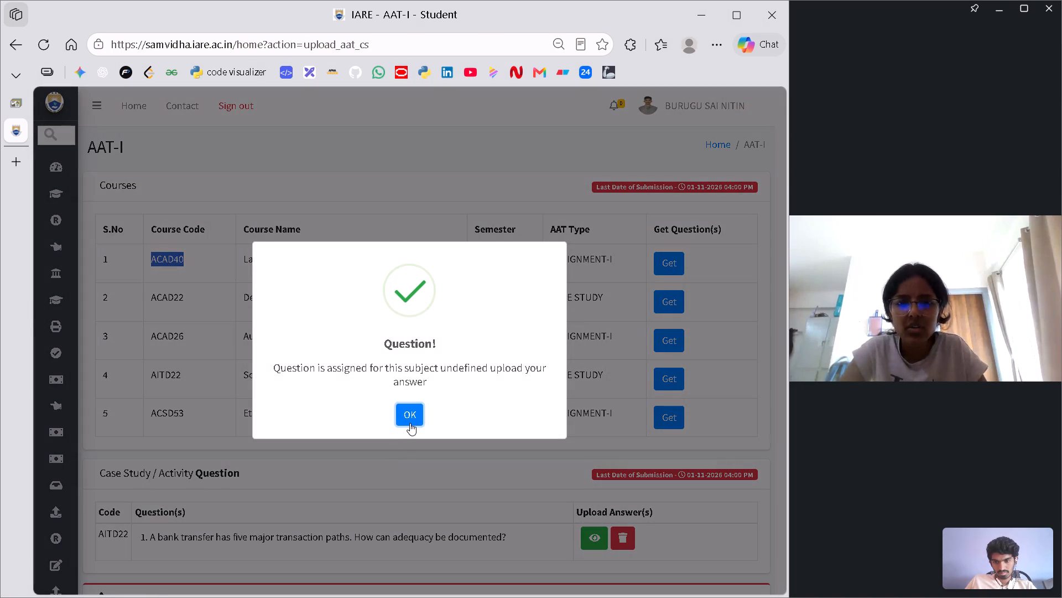
{"action": "left_click", "coordinate": [410, 423]}
{"action": "left_click", "coordinate": [670, 409]}
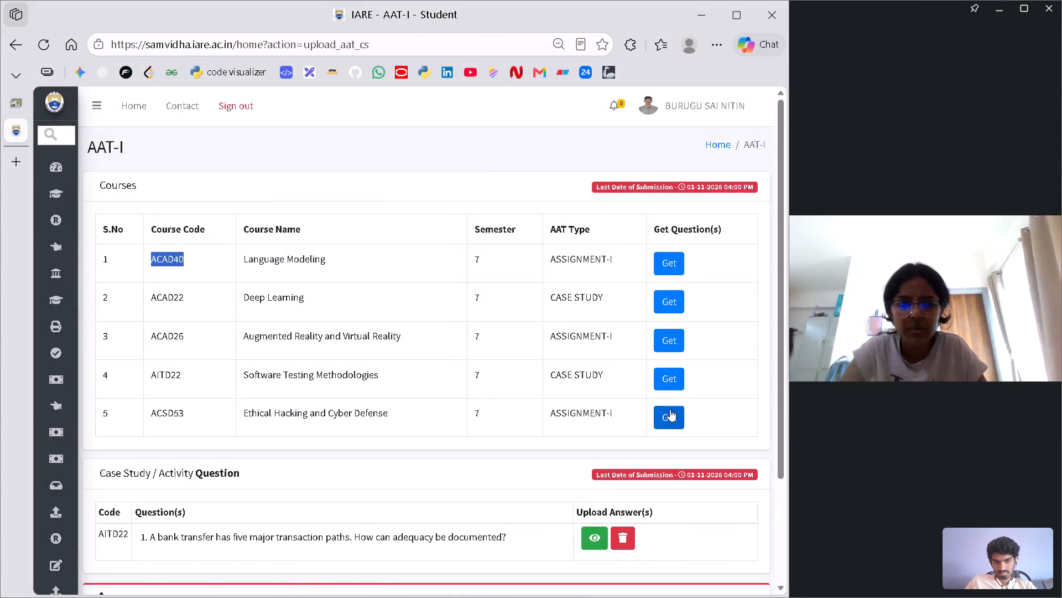
{"action": "left_click", "coordinate": [414, 416]}
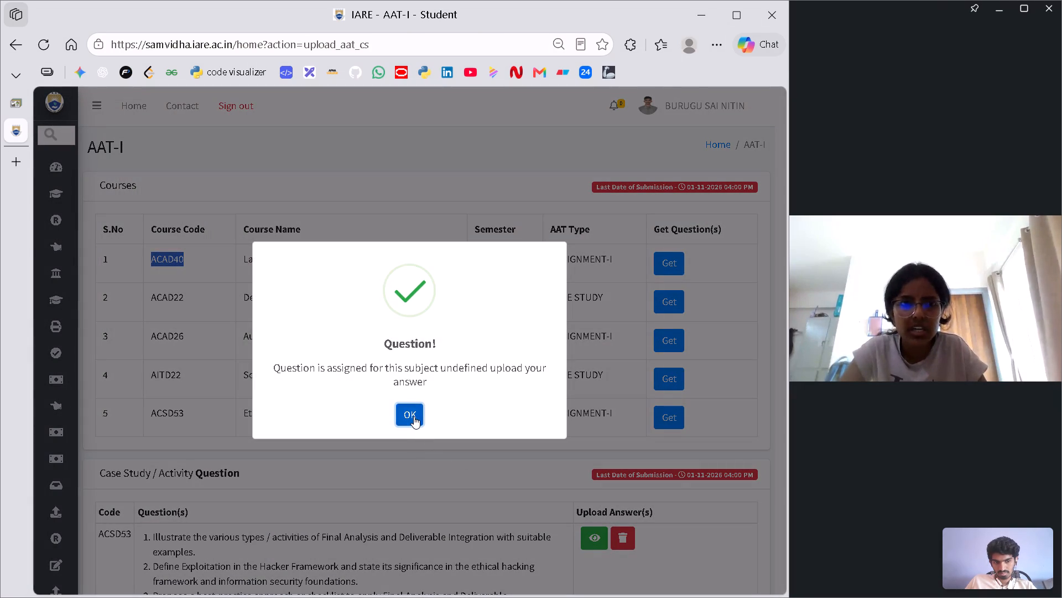
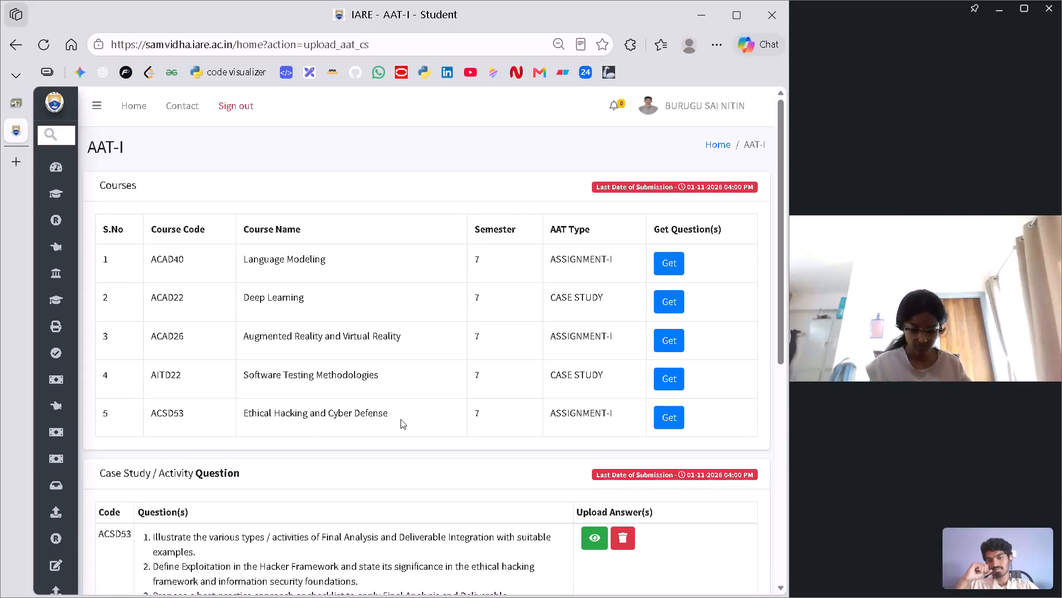
Open the AAT-II upload page of the IARE portal to view its courses and submission deadline.
{"action": "scroll", "coordinate": [55, 348], "scroll_direction": "down", "scroll_amount": 8}
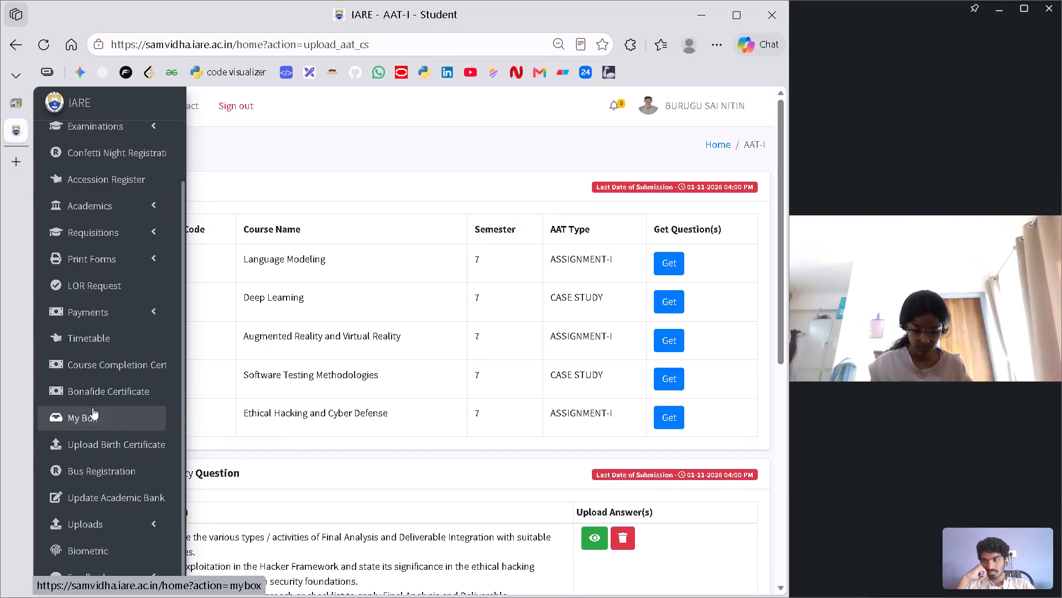
{"action": "left_click", "coordinate": [107, 522]}
{"action": "scroll", "coordinate": [107, 522], "scroll_direction": "down", "scroll_amount": 3}
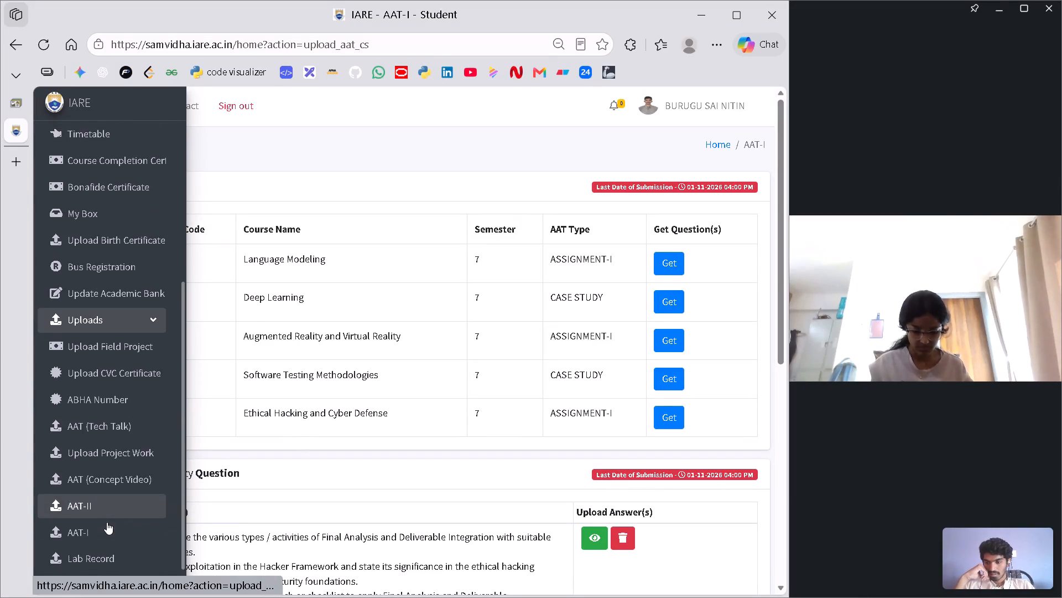
{"action": "scroll", "coordinate": [133, 456], "scroll_direction": "down", "scroll_amount": 1}
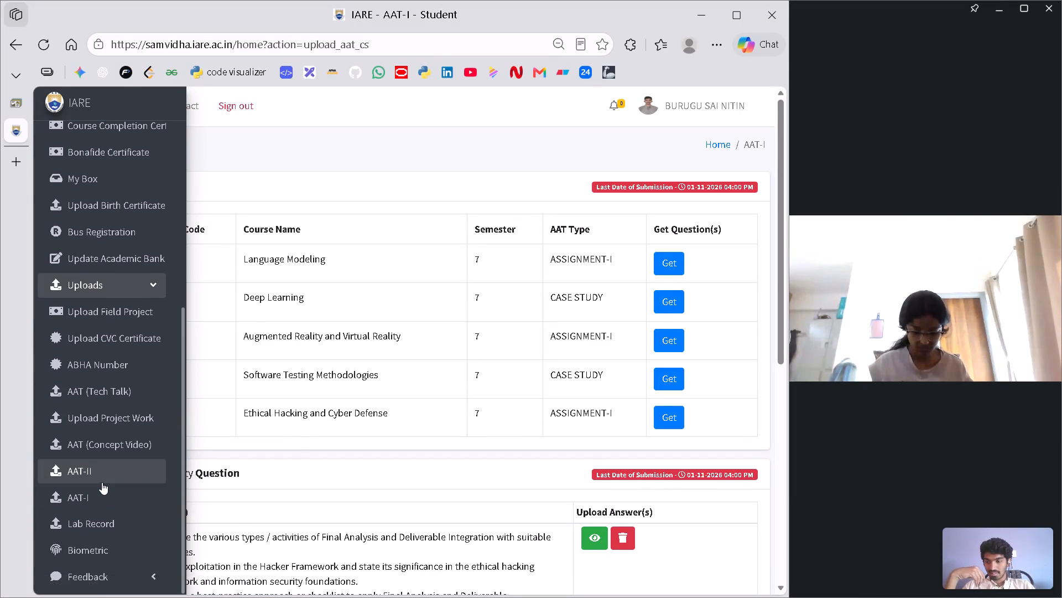
{"action": "left_click", "coordinate": [102, 477]}
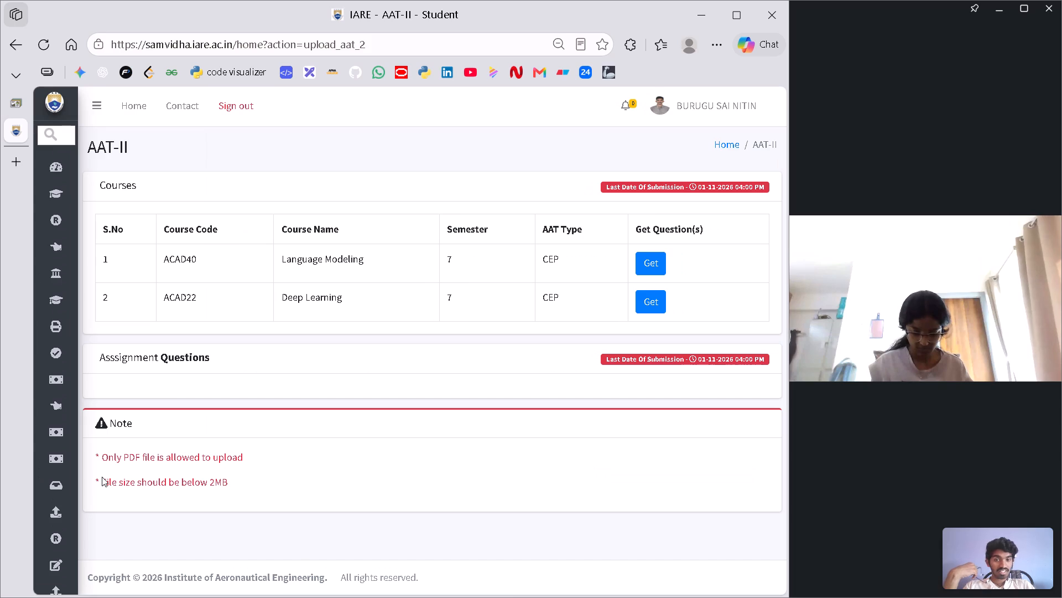
Open the AAT (Concept Video) upload page and examine its subjects, questions and the URL entry for Augmented Reality and Virtual Reality.
{"action": "scroll", "coordinate": [78, 525], "scroll_direction": "down", "scroll_amount": 4}
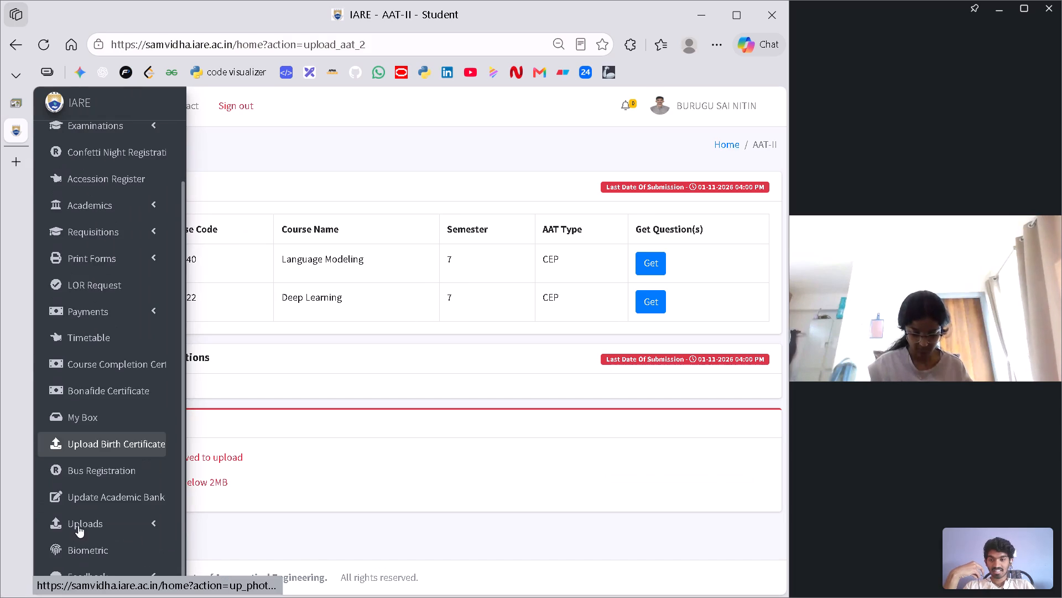
{"action": "scroll", "coordinate": [98, 491], "scroll_direction": "down", "scroll_amount": 3}
{"action": "scroll", "coordinate": [114, 547], "scroll_direction": "down", "scroll_amount": 1}
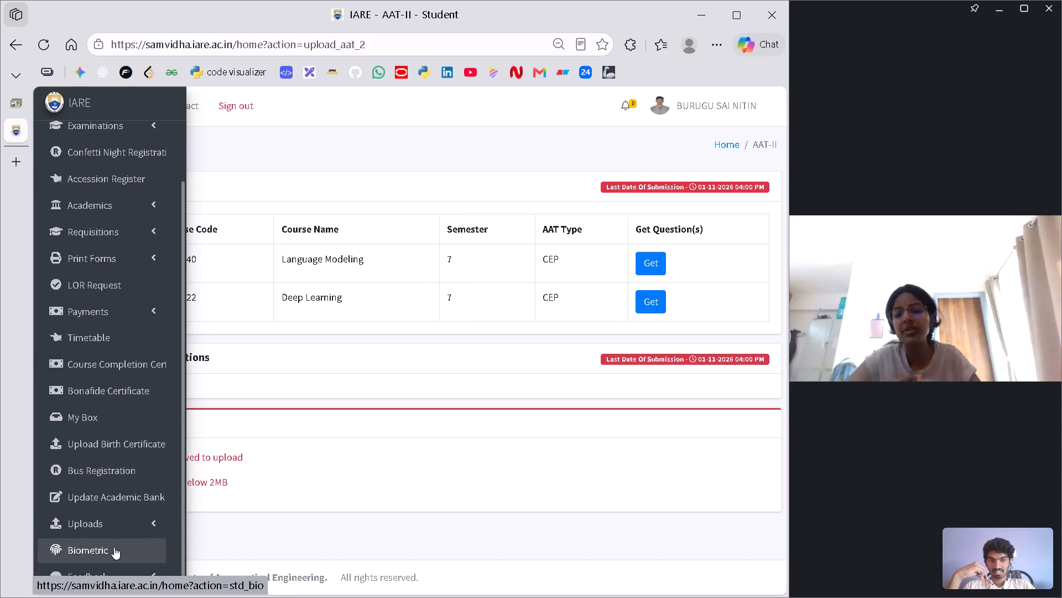
{"action": "scroll", "coordinate": [114, 547], "scroll_direction": "down", "scroll_amount": 4}
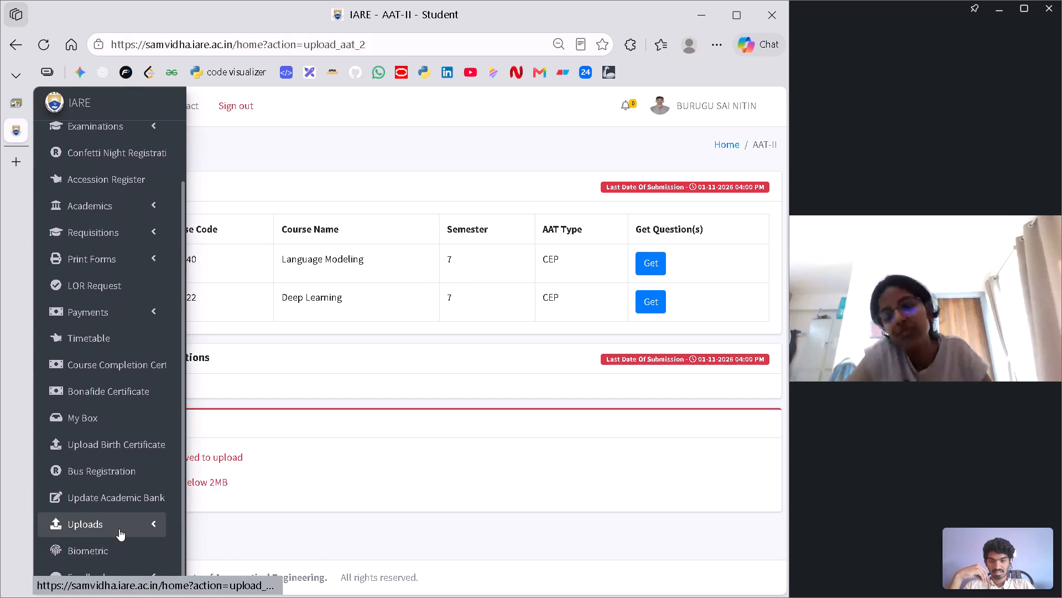
{"action": "left_click", "coordinate": [119, 529]}
{"action": "scroll", "coordinate": [119, 529], "scroll_direction": "down", "scroll_amount": 4}
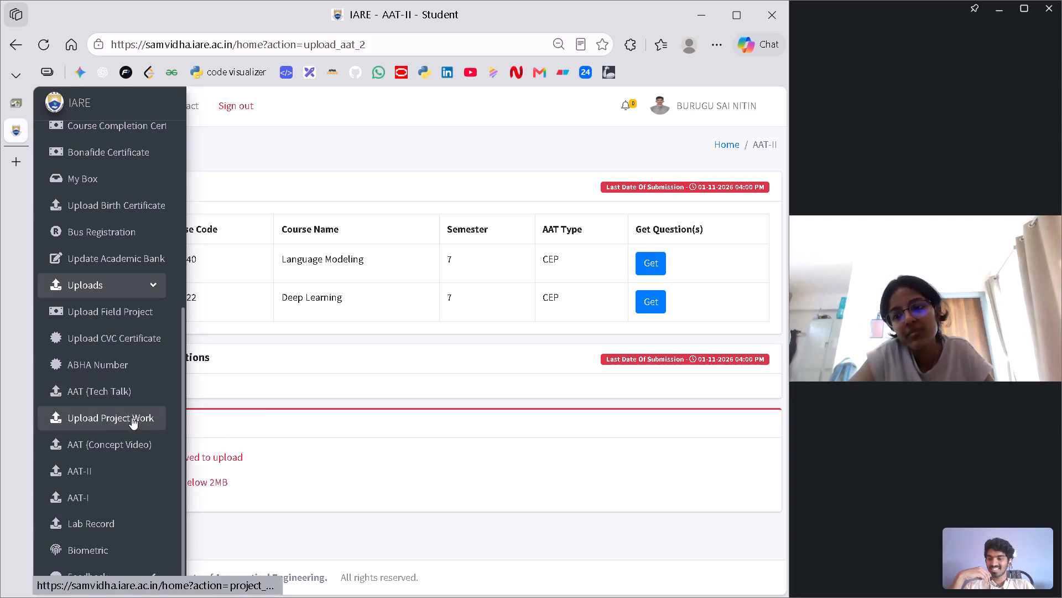
{"action": "left_click", "coordinate": [126, 442]}
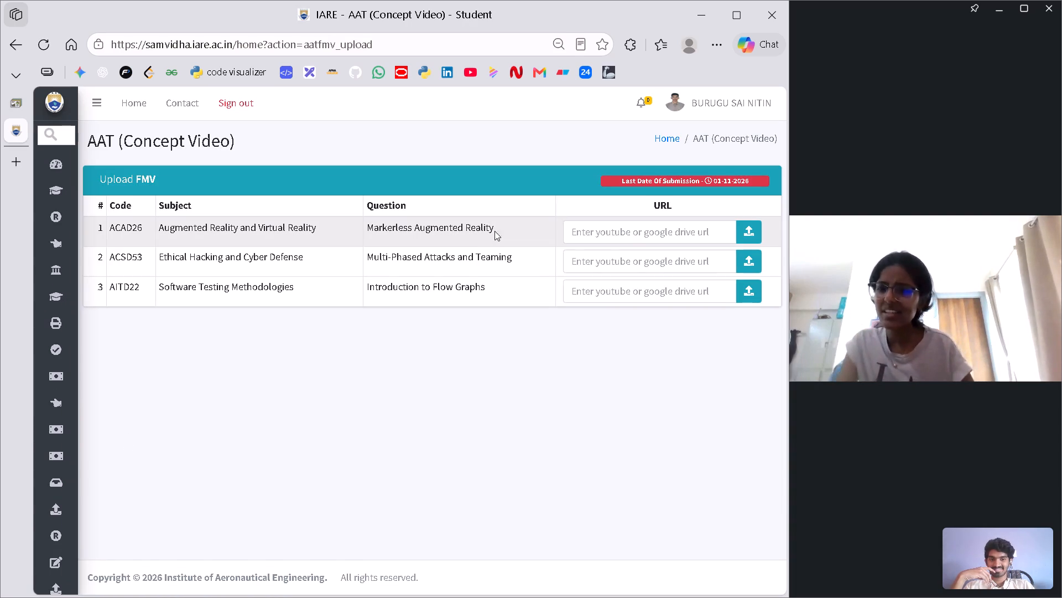
{"action": "left_click", "coordinate": [601, 236]}
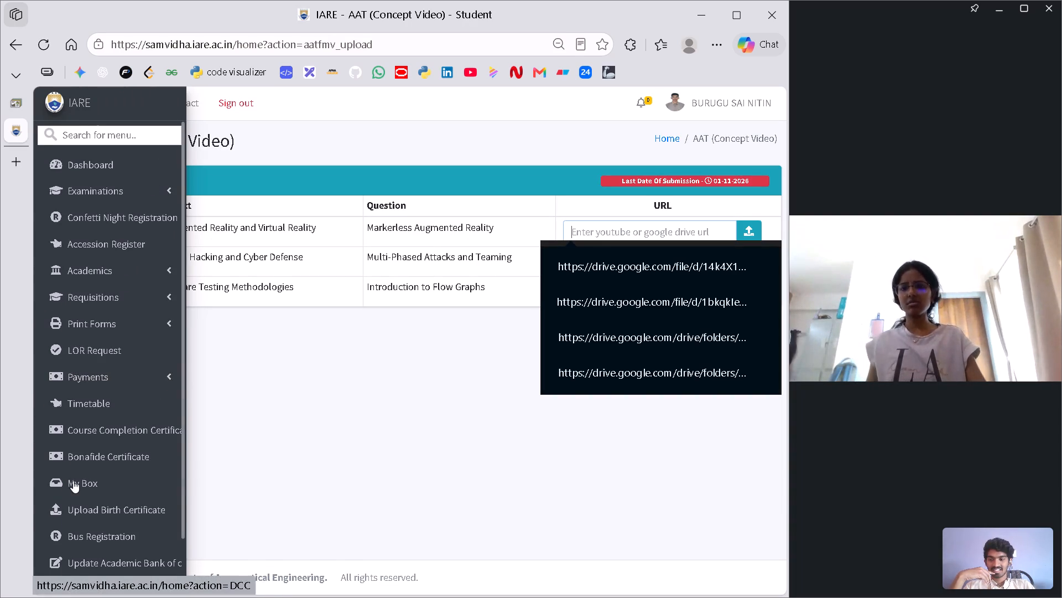
Return from the concept video page to the AAT-II upload page.
{"action": "scroll", "coordinate": [73, 481], "scroll_direction": "down", "scroll_amount": 3}
{"action": "left_click", "coordinate": [79, 529]}
{"action": "scroll", "coordinate": [79, 529], "scroll_direction": "down", "scroll_amount": 3}
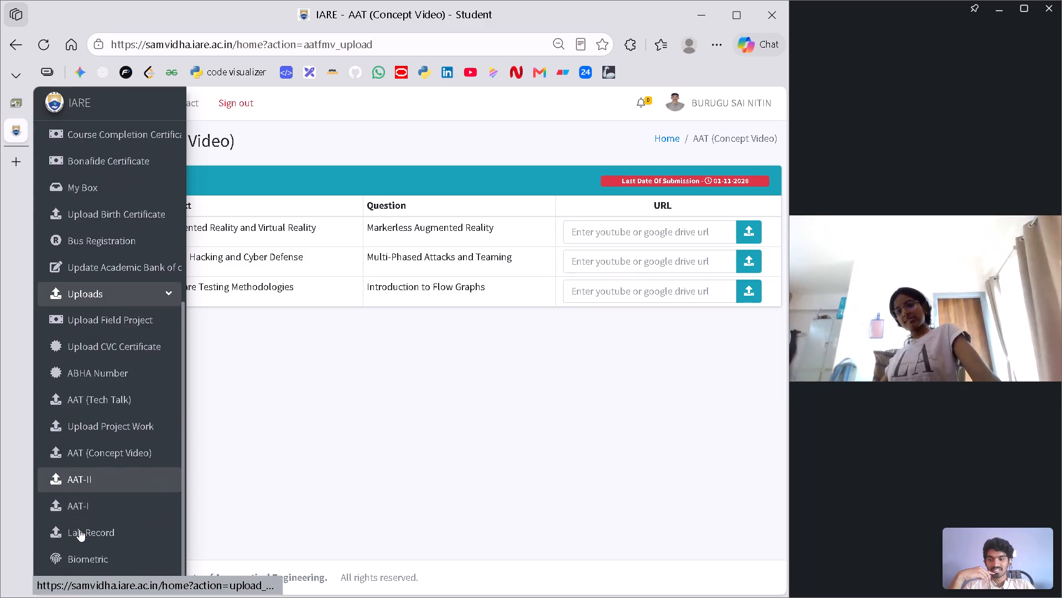
{"action": "scroll", "coordinate": [79, 529], "scroll_direction": "down", "scroll_amount": 2}
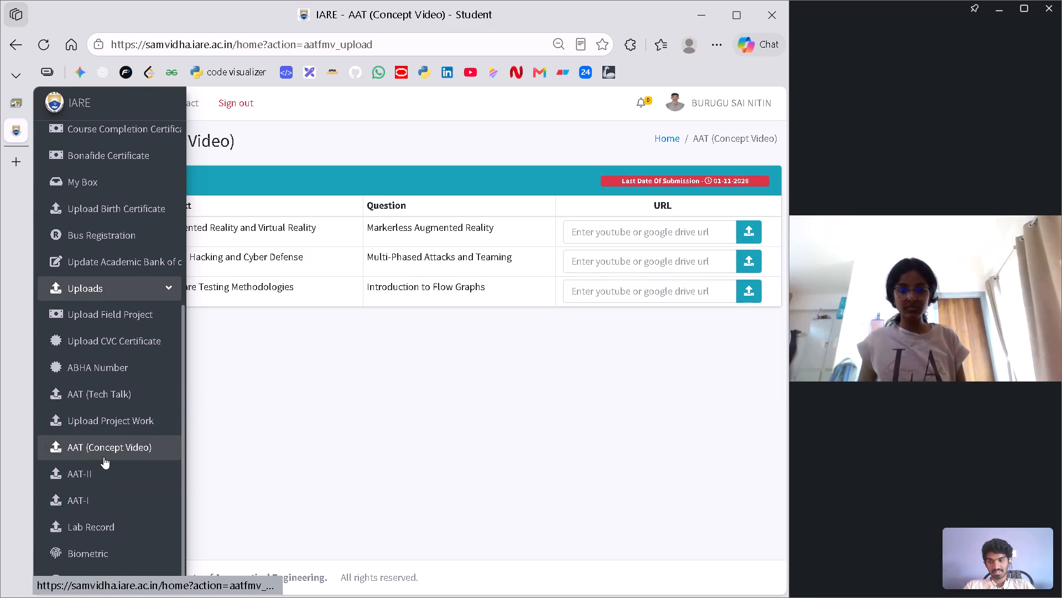
{"action": "left_click", "coordinate": [384, 503]}
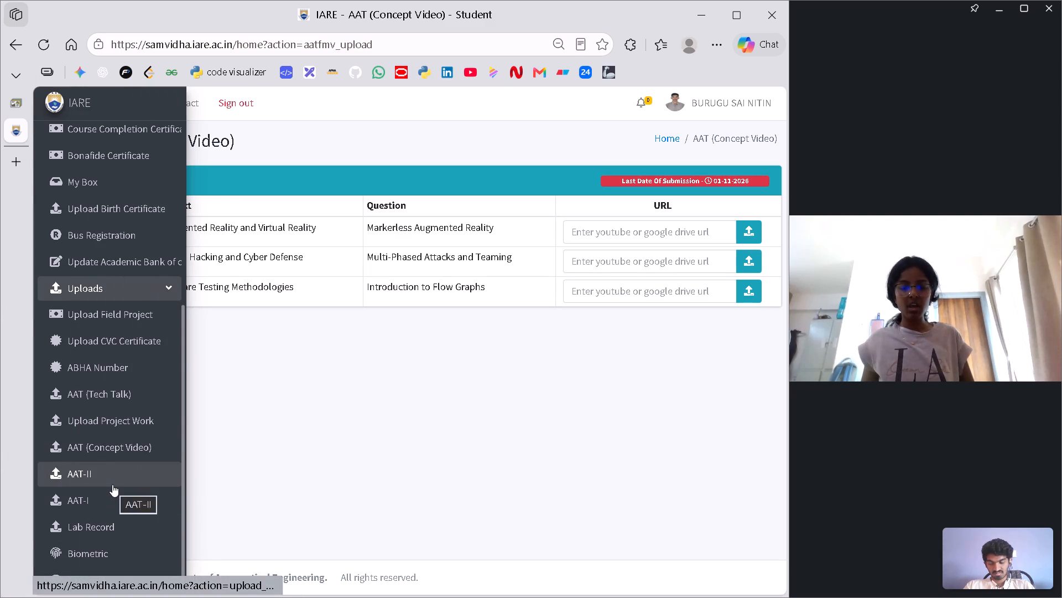
{"action": "left_click", "coordinate": [112, 484]}
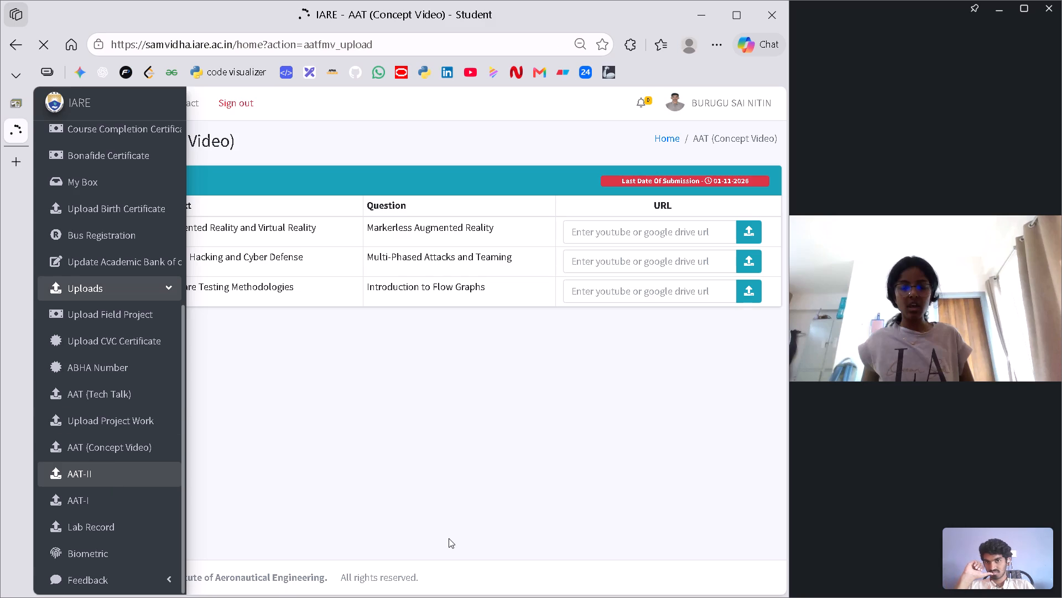
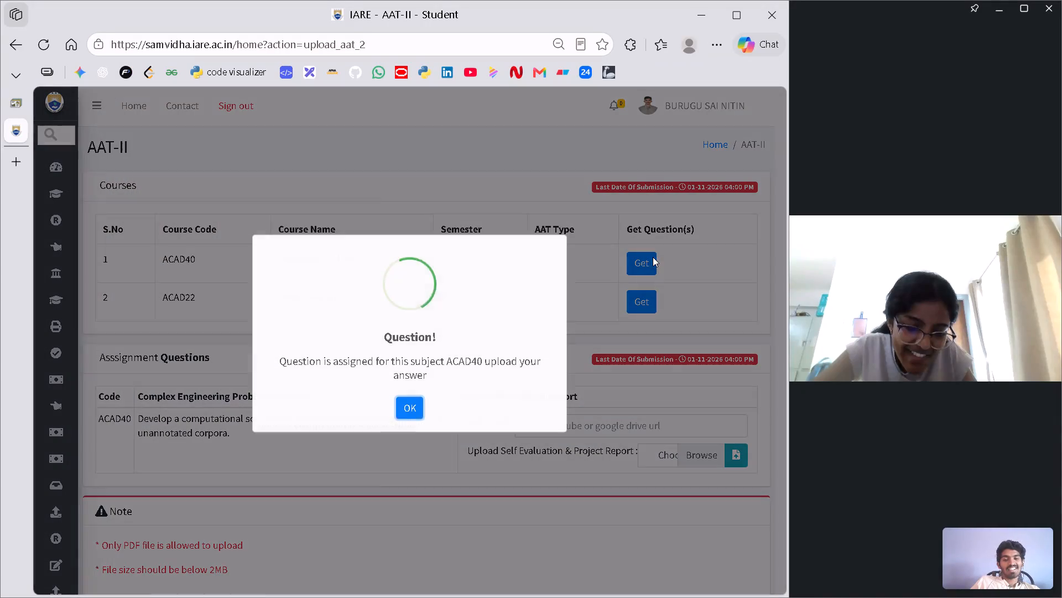
Dismiss the ACAD40 question notice to view the Language Modeling project question and its upload fields.
{"action": "left_click", "coordinate": [419, 416]}
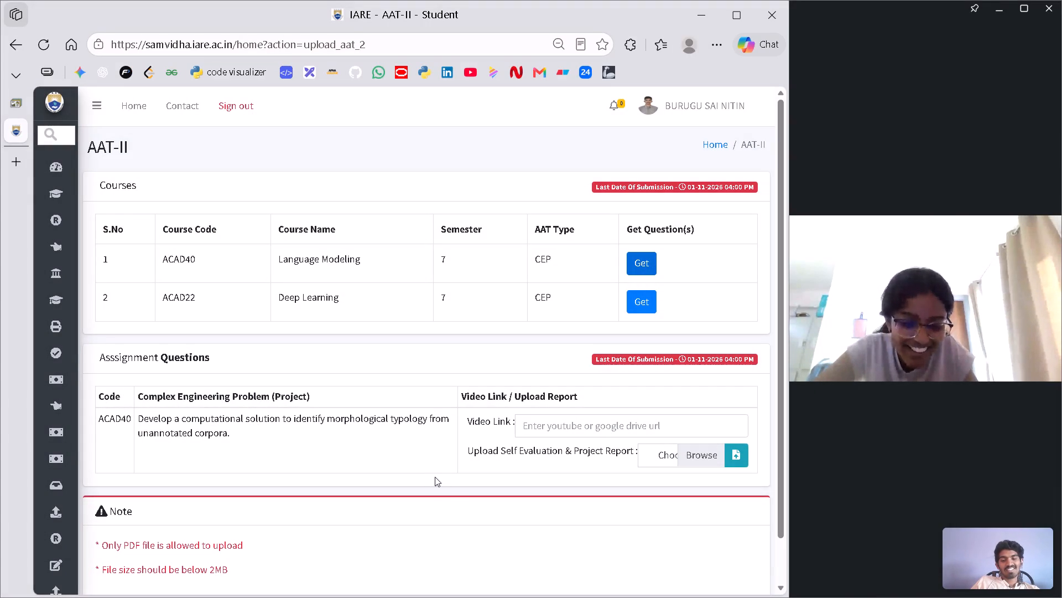
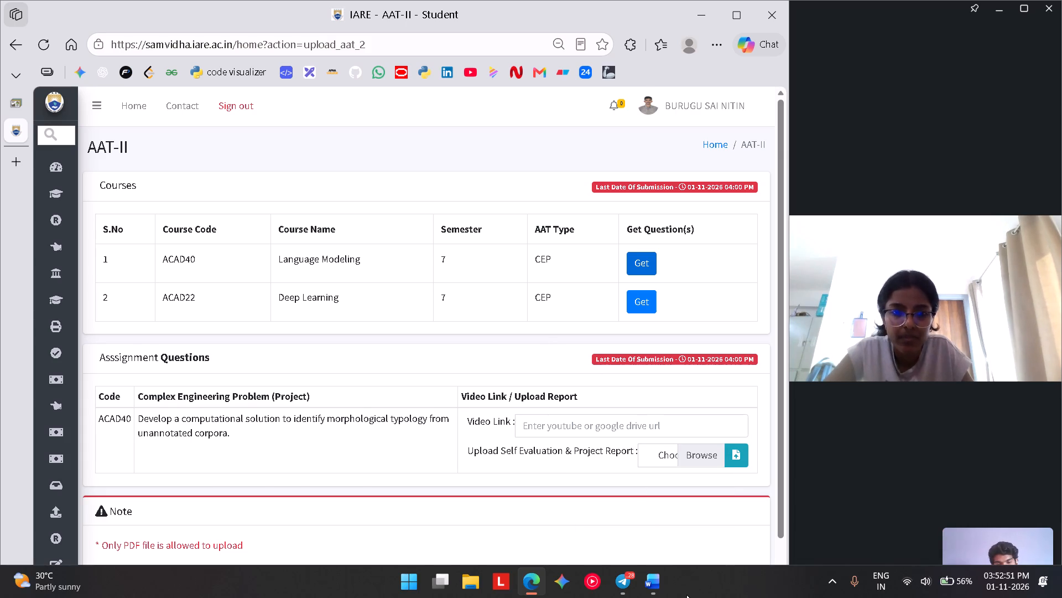
Switch to Word, save the Language_Modelling_Assignment document and close it to return to the AAT-II page.
{"action": "left_click", "coordinate": [638, 574]}
{"action": "left_click", "coordinate": [607, 393]}
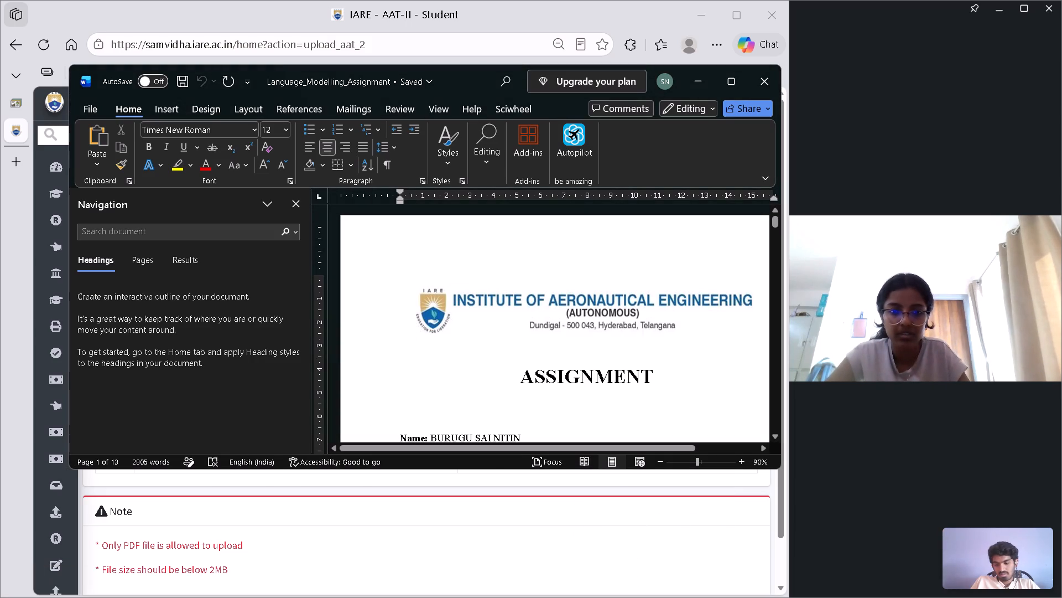
{"action": "key", "text": "ctrl+s"}
{"action": "key", "text": "ctrl+s"}
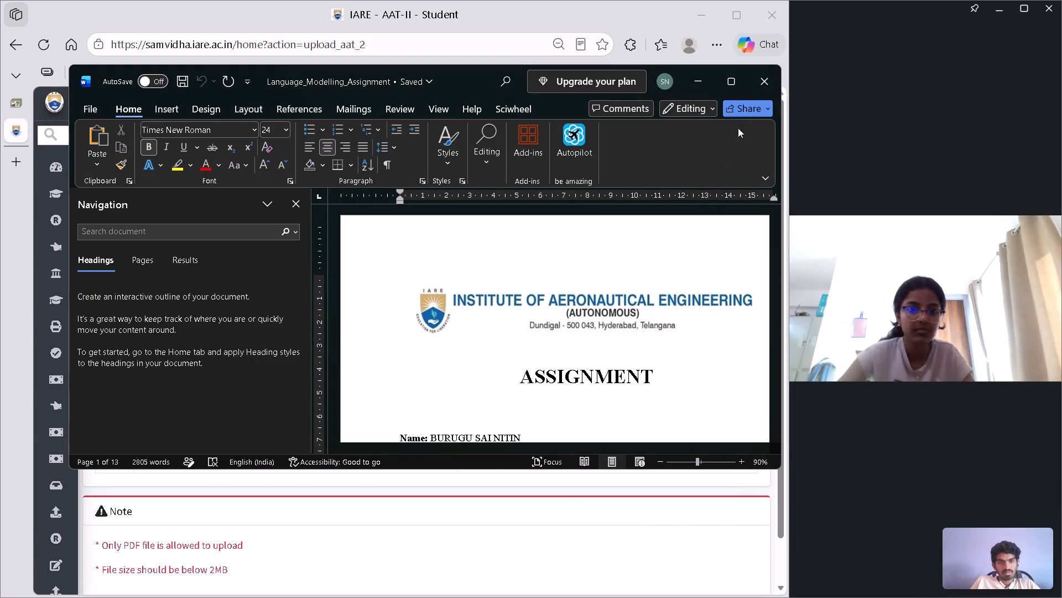
{"action": "left_click", "coordinate": [754, 87]}
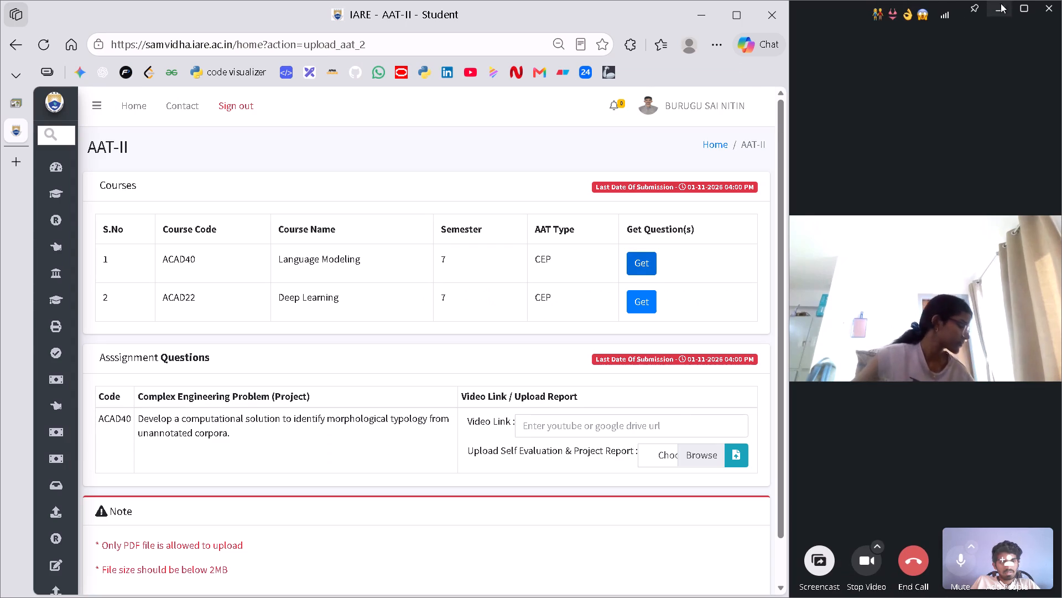
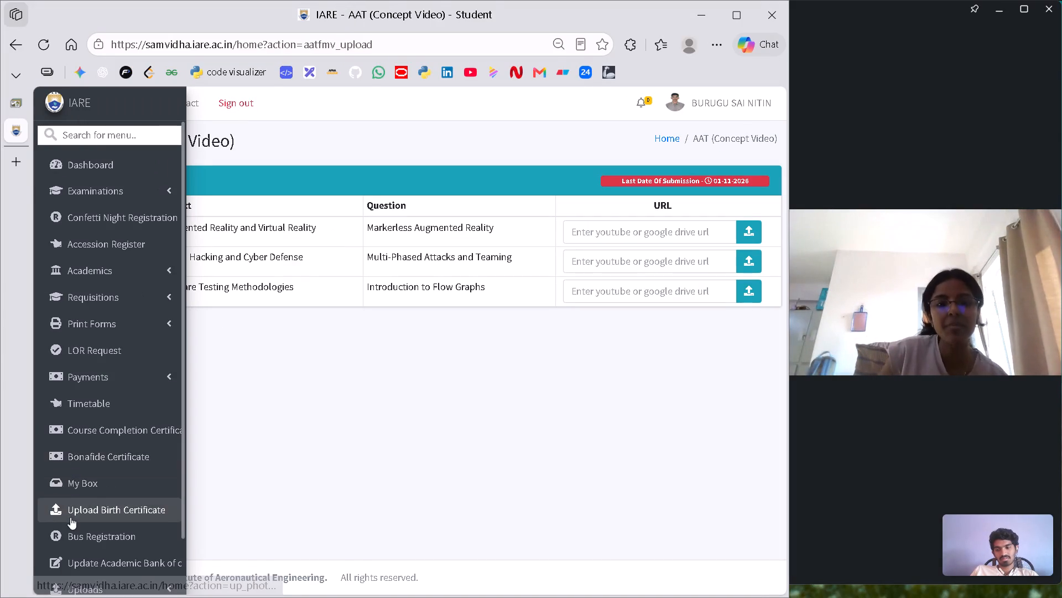
Open the AAT-II upload page and get the assigned question for the Language Modeling course, ACAD40.
{"action": "scroll", "coordinate": [70, 517], "scroll_direction": "down", "scroll_amount": 2}
{"action": "left_click", "coordinate": [81, 523]}
{"action": "scroll", "coordinate": [81, 523], "scroll_direction": "down", "scroll_amount": 2}
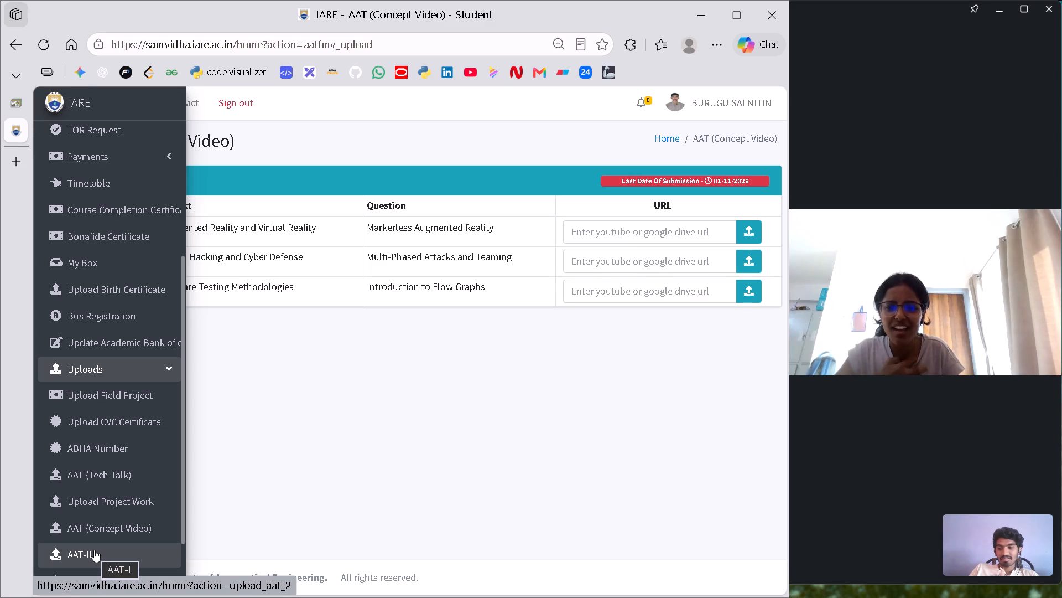
{"action": "left_click", "coordinate": [94, 550]}
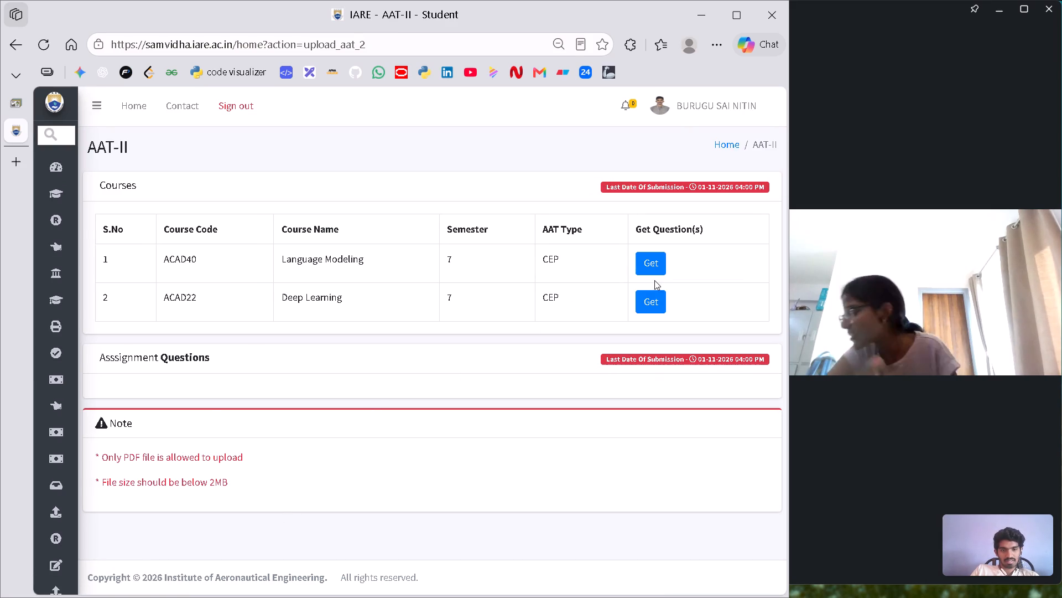
{"action": "left_click", "coordinate": [648, 262]}
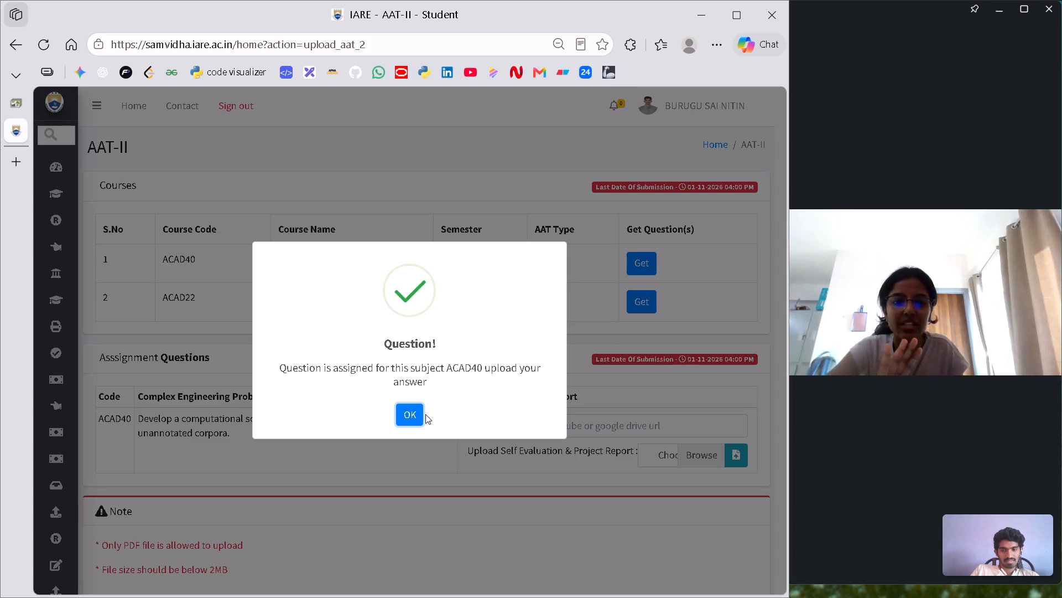
{"action": "left_click", "coordinate": [413, 412]}
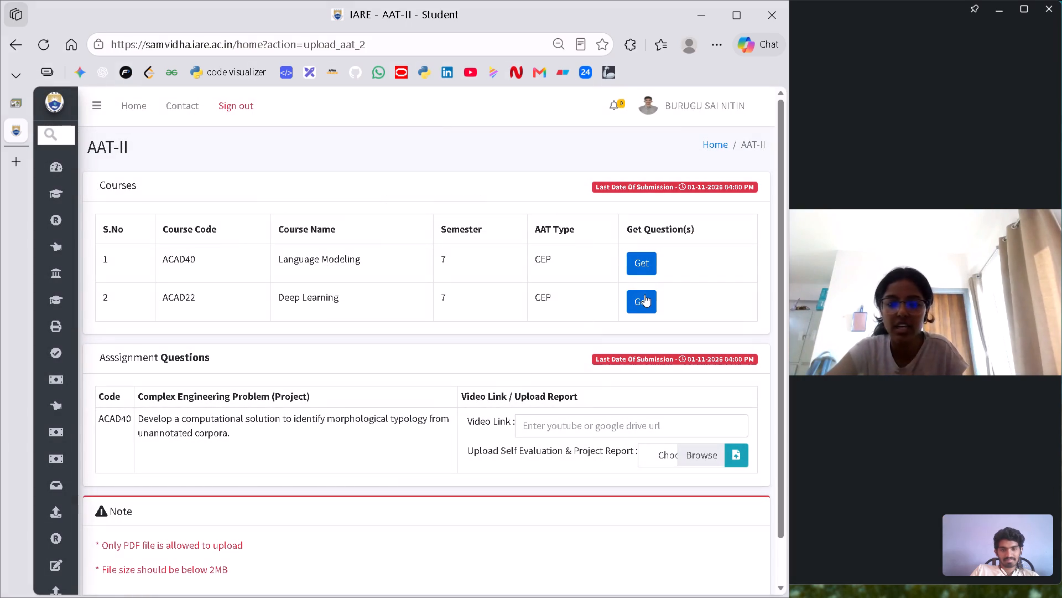
Get the assigned AAT-II question for the Deep Learning course, ACAD22.
{"action": "left_click", "coordinate": [640, 292]}
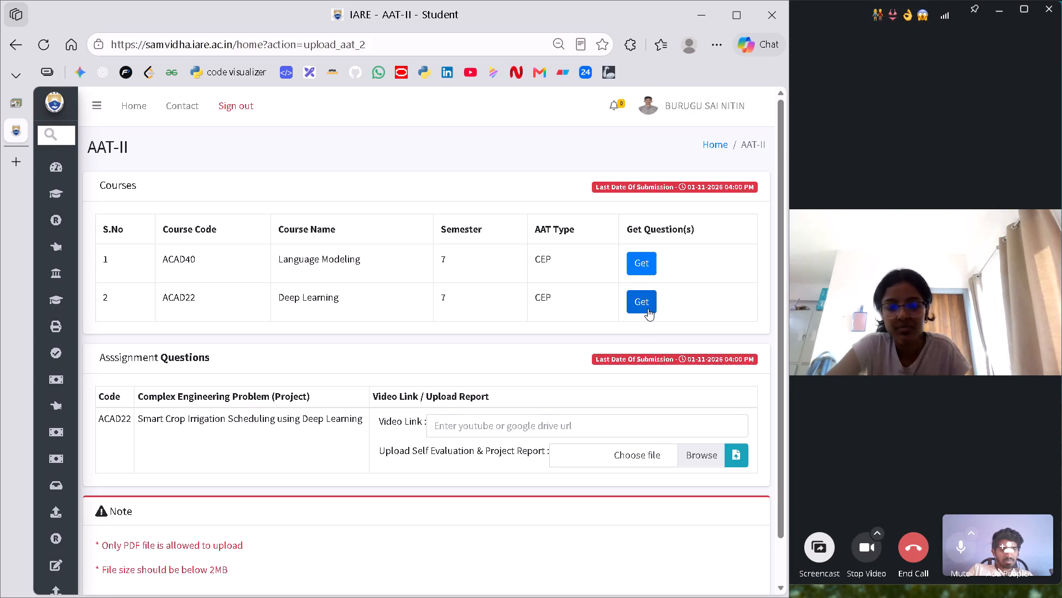
{"action": "left_click", "coordinate": [647, 304]}
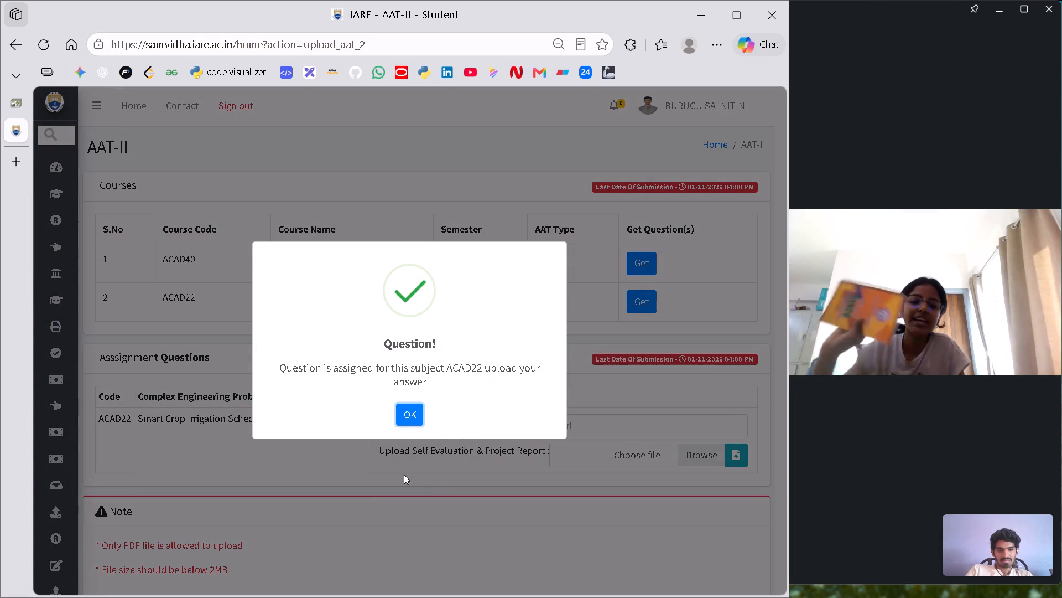
{"action": "left_click", "coordinate": [404, 411]}
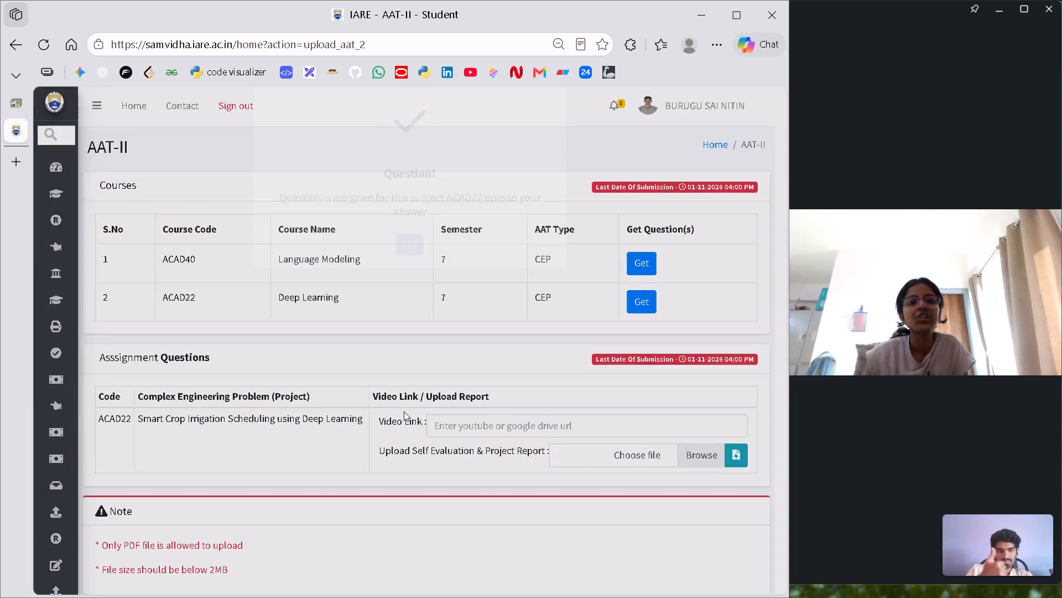